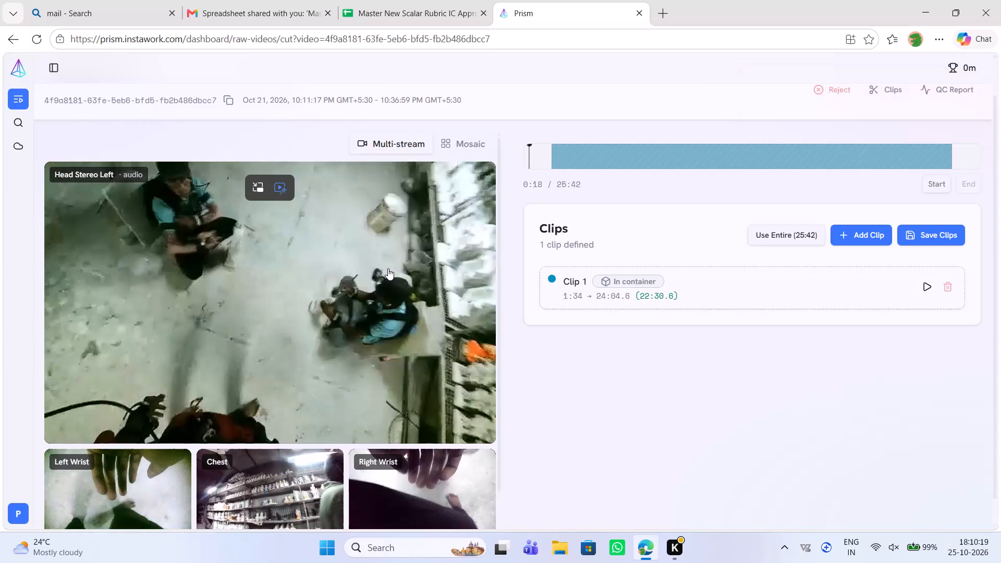
Preview the closing part of the open video and set the Status of row 678 in the sheet to Reject.
{"action": "scroll", "coordinate": [494, 332], "scroll_direction": "down", "scroll_amount": 1}
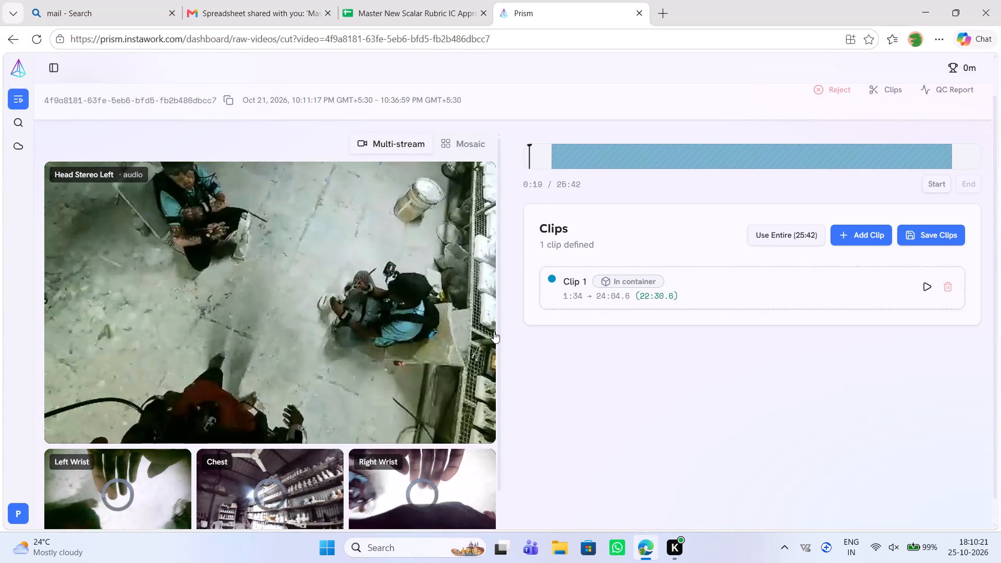
{"action": "scroll", "coordinate": [494, 332], "scroll_direction": "down", "scroll_amount": 1}
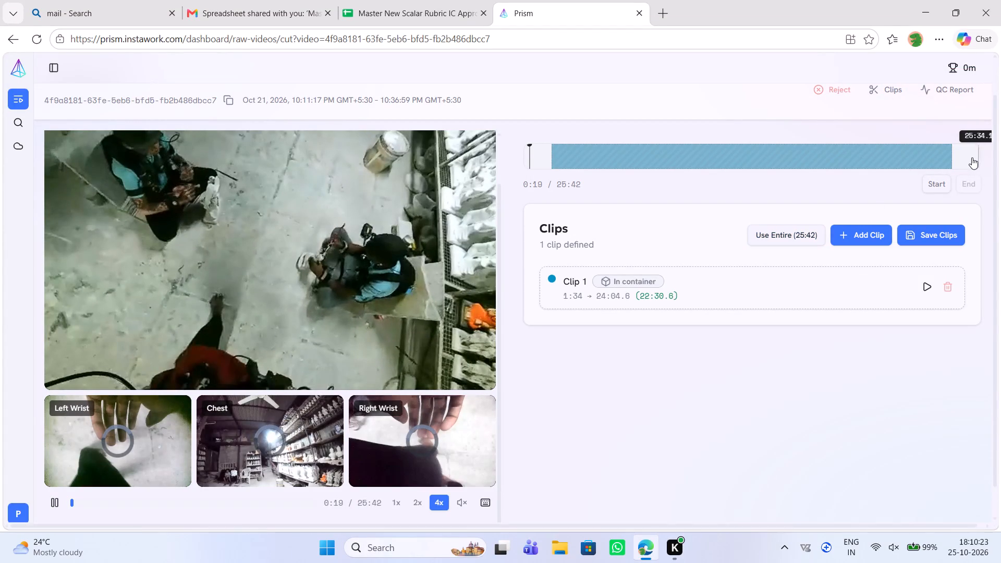
{"action": "left_click", "coordinate": [973, 157]}
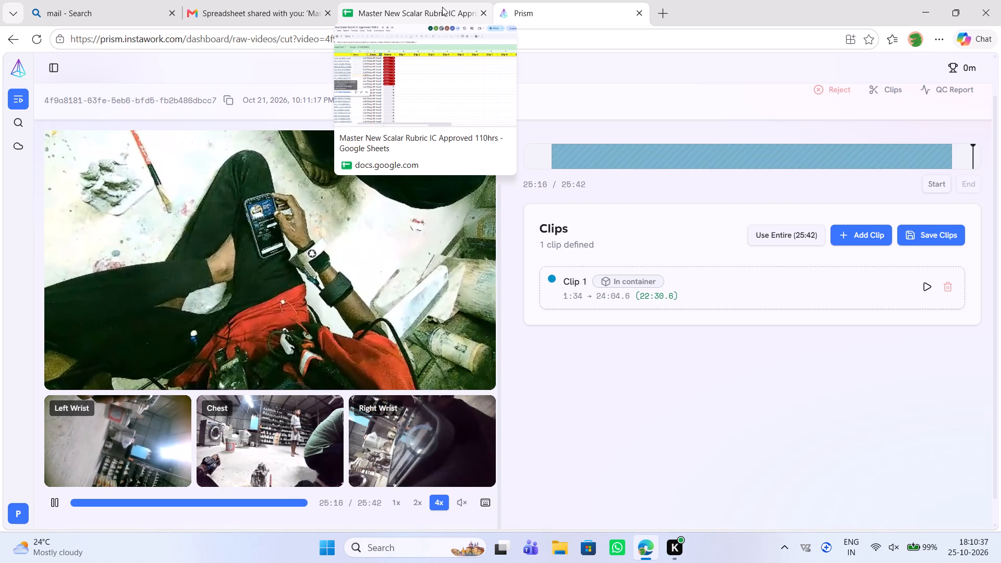
{"action": "left_click", "coordinate": [442, 7]}
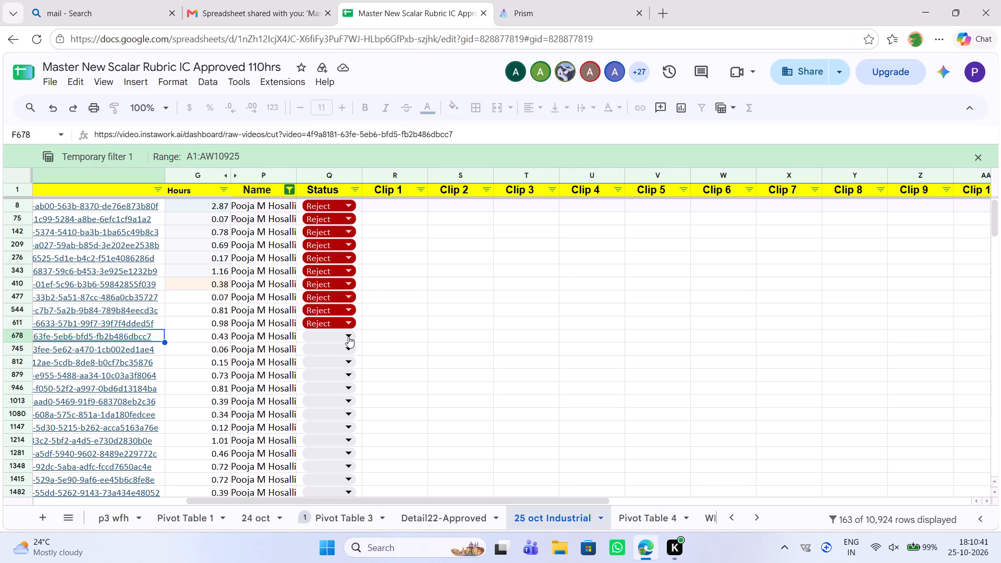
{"action": "left_click", "coordinate": [348, 336]}
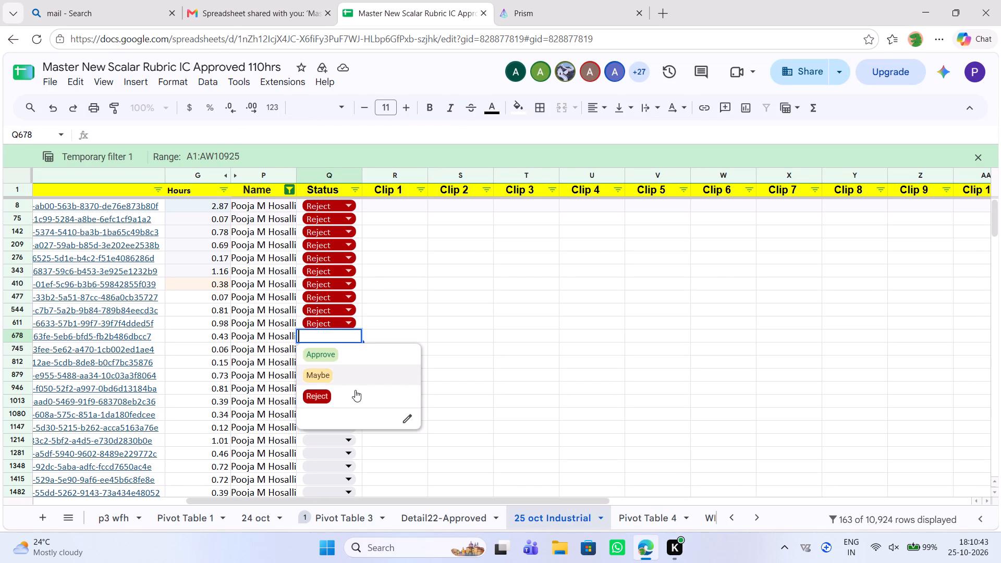
{"action": "left_click", "coordinate": [355, 393]}
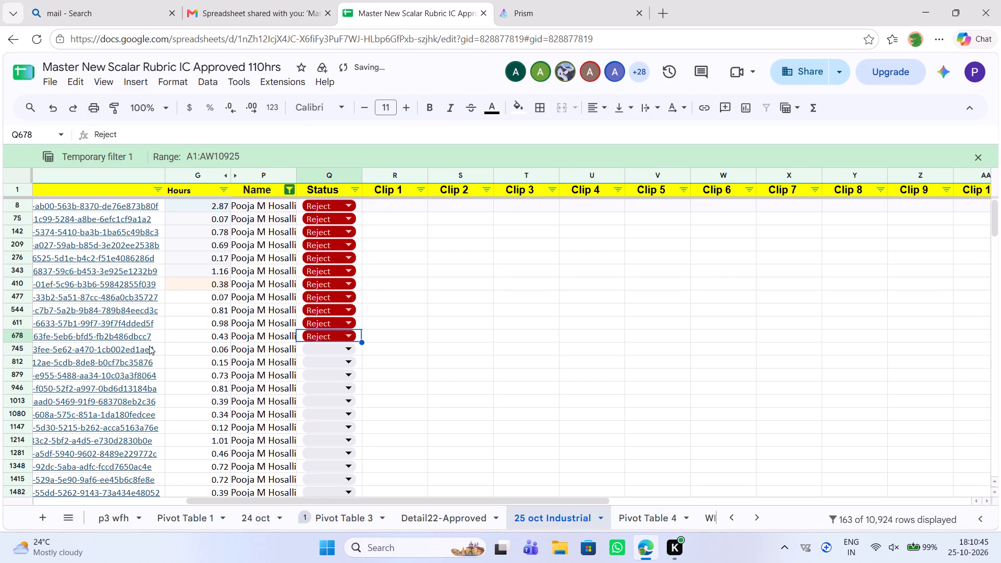
Open the row 745 video link from the sheet, and finish checking the previous video's ending before closing its tab.
{"action": "left_click", "coordinate": [149, 346]}
{"action": "left_click", "coordinate": [146, 367]}
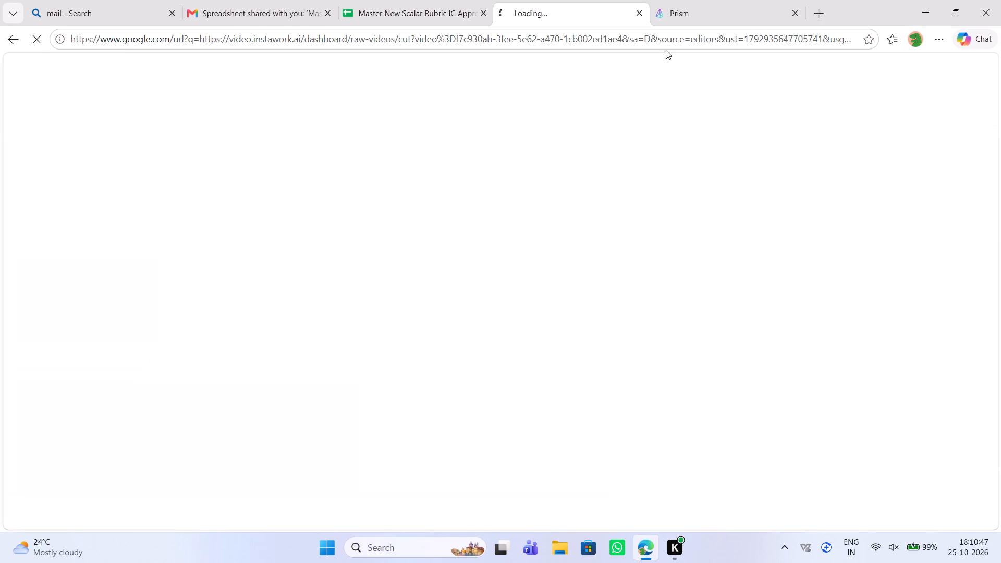
{"action": "left_click", "coordinate": [765, 14]}
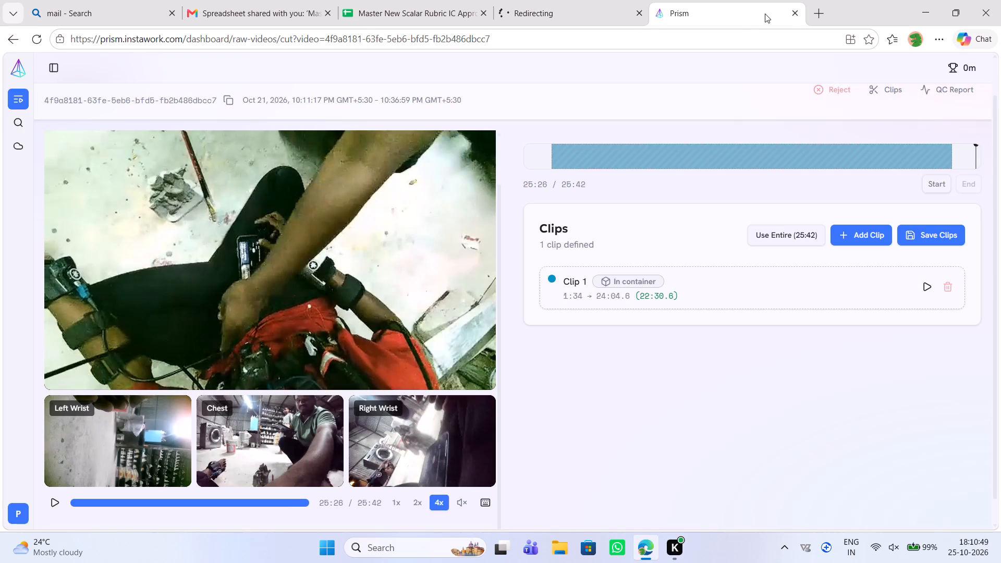
{"action": "left_click", "coordinate": [462, 223]}
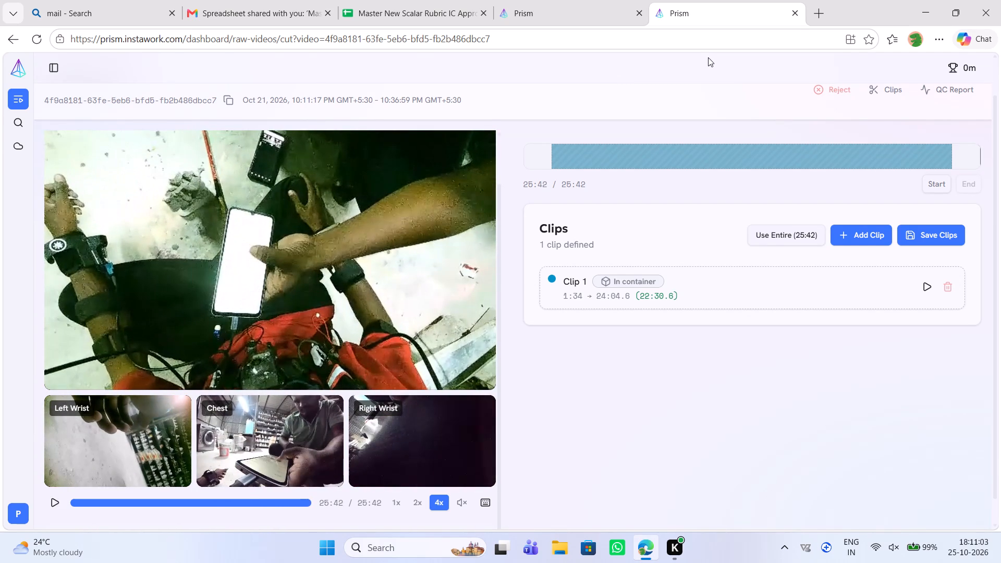
{"action": "left_click", "coordinate": [798, 15]}
Preview the row 745 video from shortly before its defined clip and set that row's Status to Reject.
{"action": "left_click", "coordinate": [617, 151]}
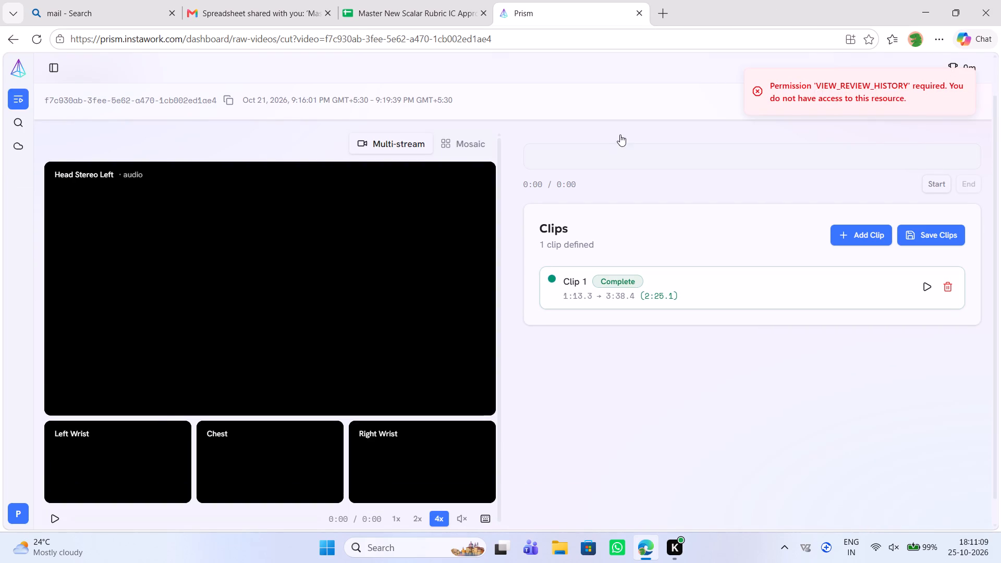
{"action": "left_click", "coordinate": [620, 134]}
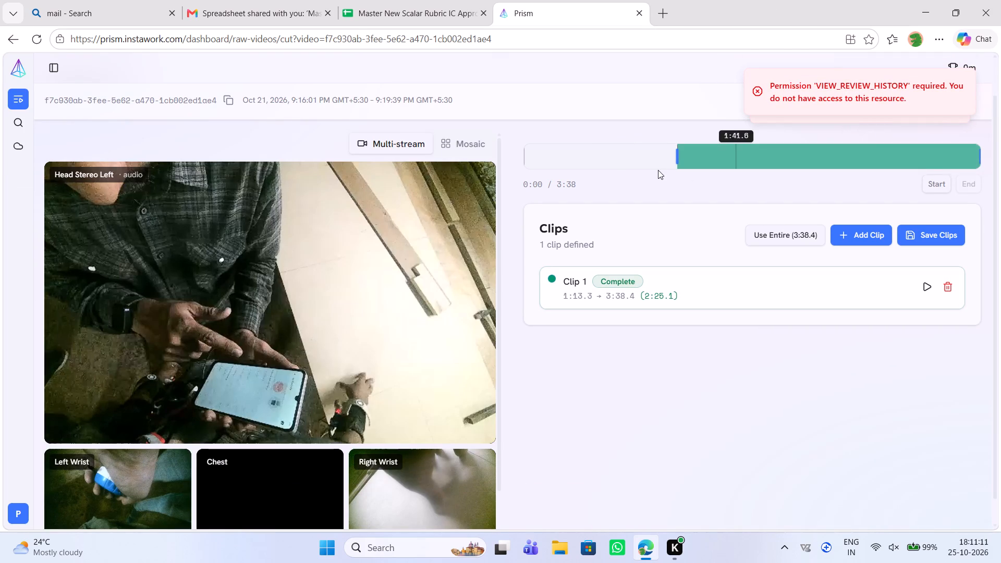
{"action": "left_click", "coordinate": [658, 170]}
{"action": "left_click", "coordinate": [655, 159]}
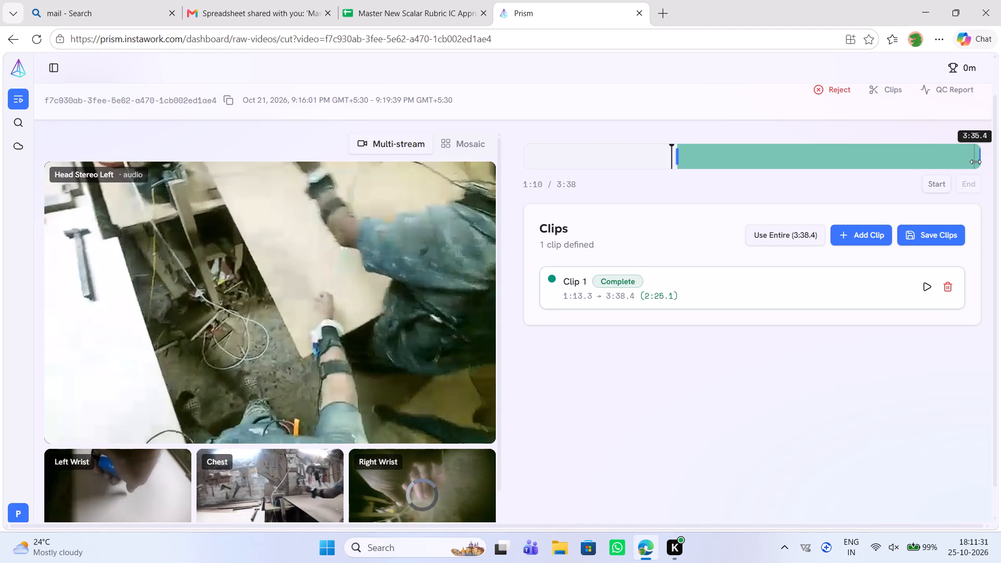
{"action": "left_click", "coordinate": [975, 162]}
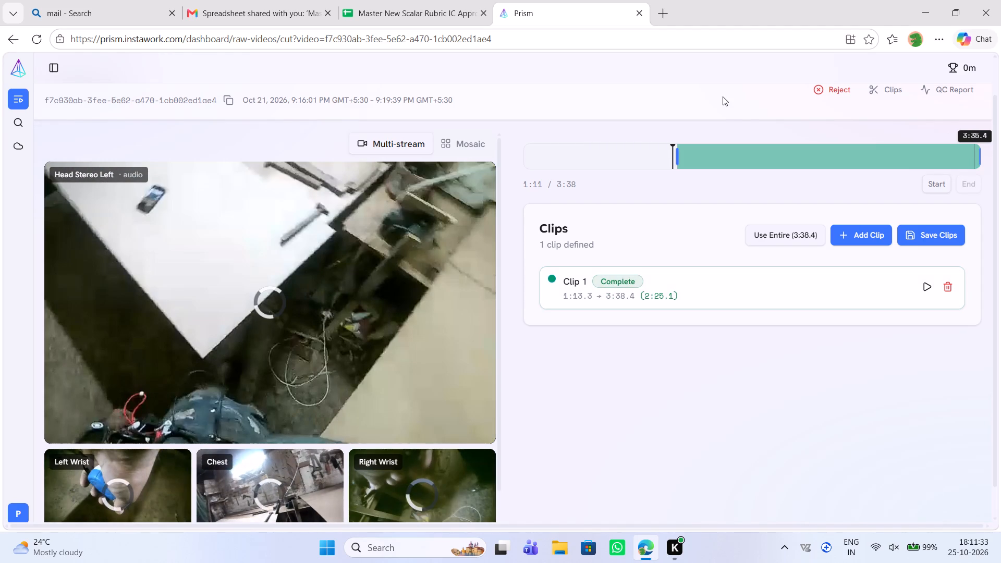
{"action": "left_click", "coordinate": [460, 16]}
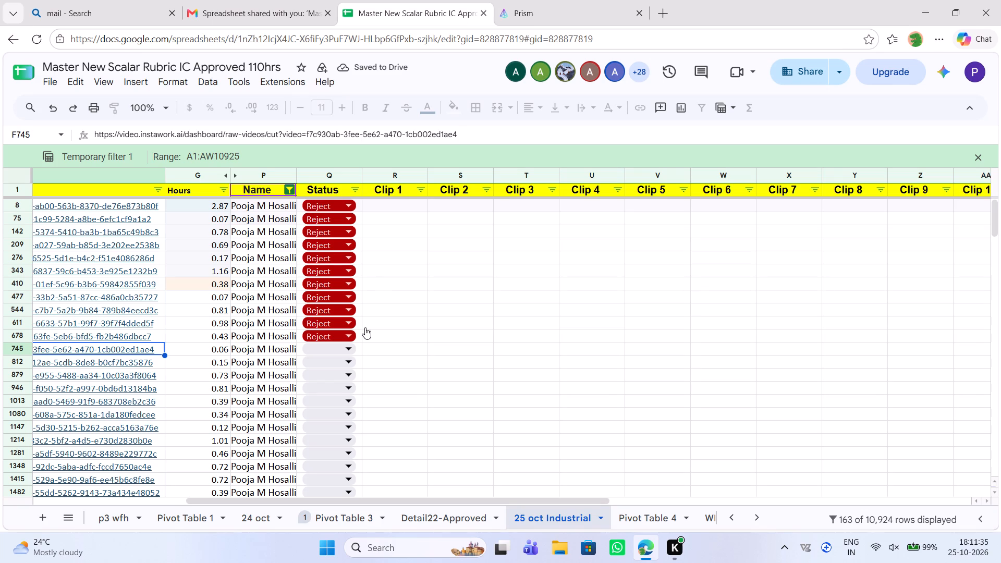
{"action": "left_click", "coordinate": [346, 350]}
{"action": "left_click", "coordinate": [350, 349]}
{"action": "left_click", "coordinate": [356, 409]}
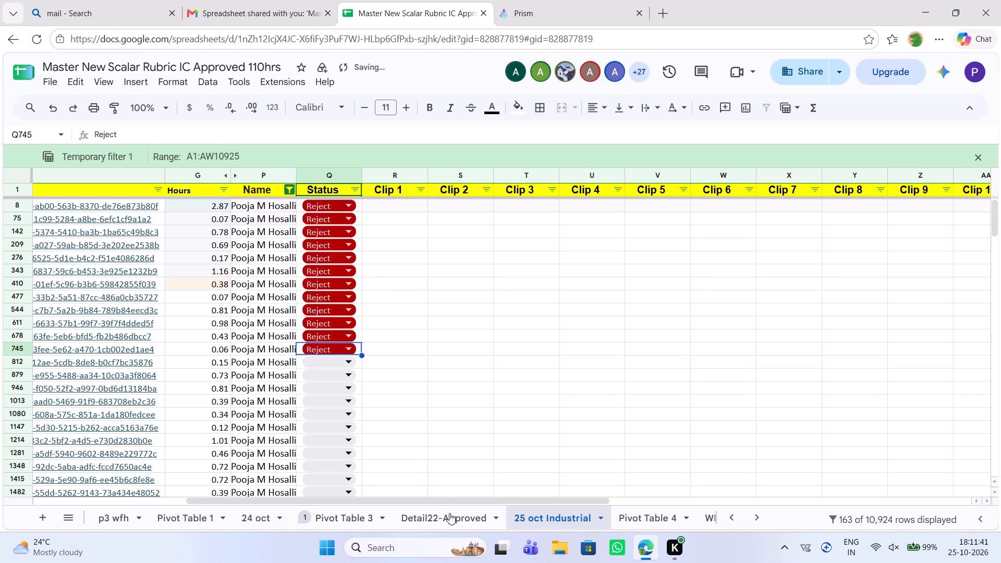
Check the reviewer totals on the Pivot Table 4 sheet and return to the 25 oct Industrial sheet.
{"action": "left_click", "coordinate": [643, 513]}
{"action": "scroll", "coordinate": [320, 451], "scroll_direction": "down", "scroll_amount": 2}
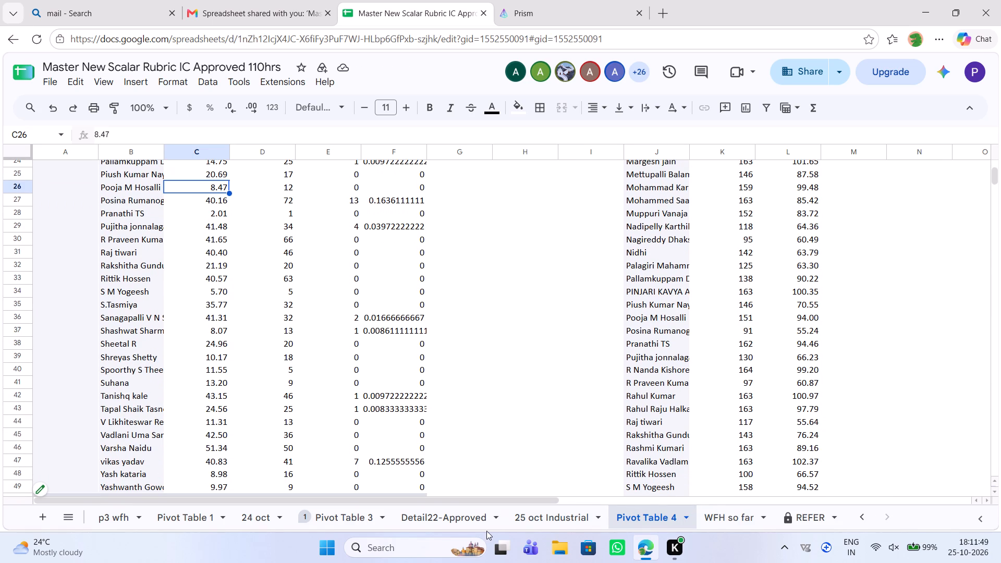
{"action": "left_click", "coordinate": [531, 522]}
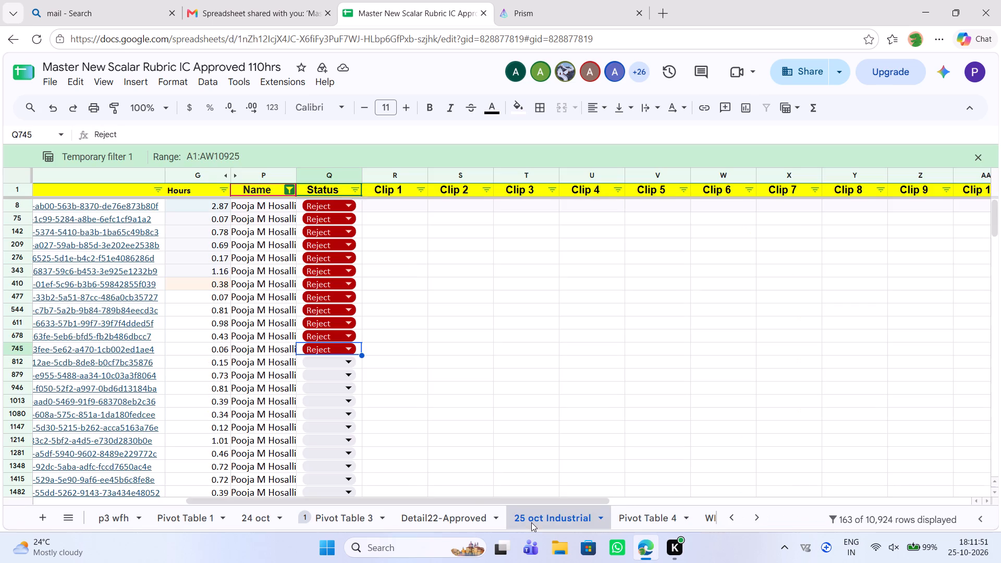
Close the reviewed row 745 video's tab and open the row 812 video link from the sheet.
{"action": "left_click", "coordinate": [541, 16]}
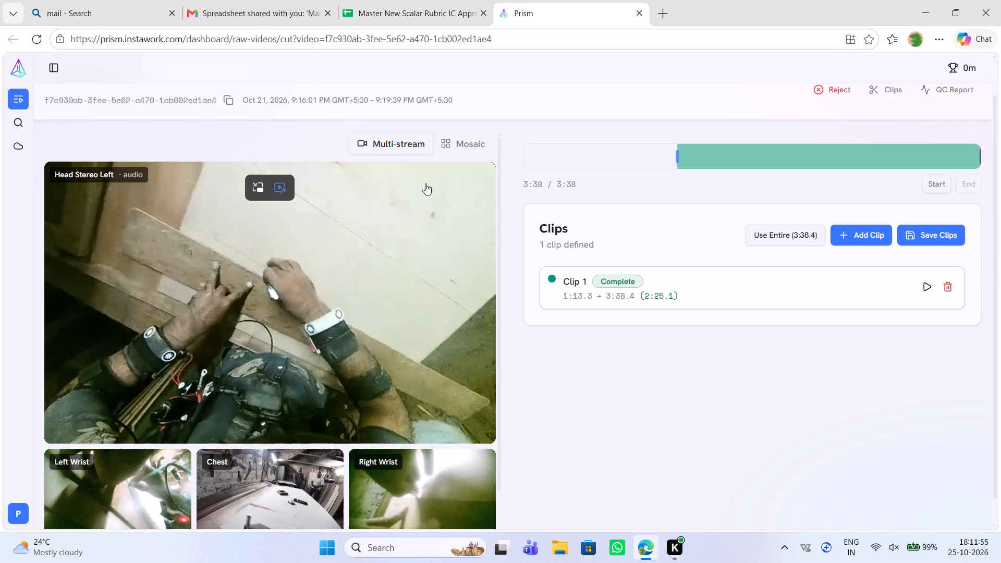
{"action": "left_click", "coordinate": [636, 11]}
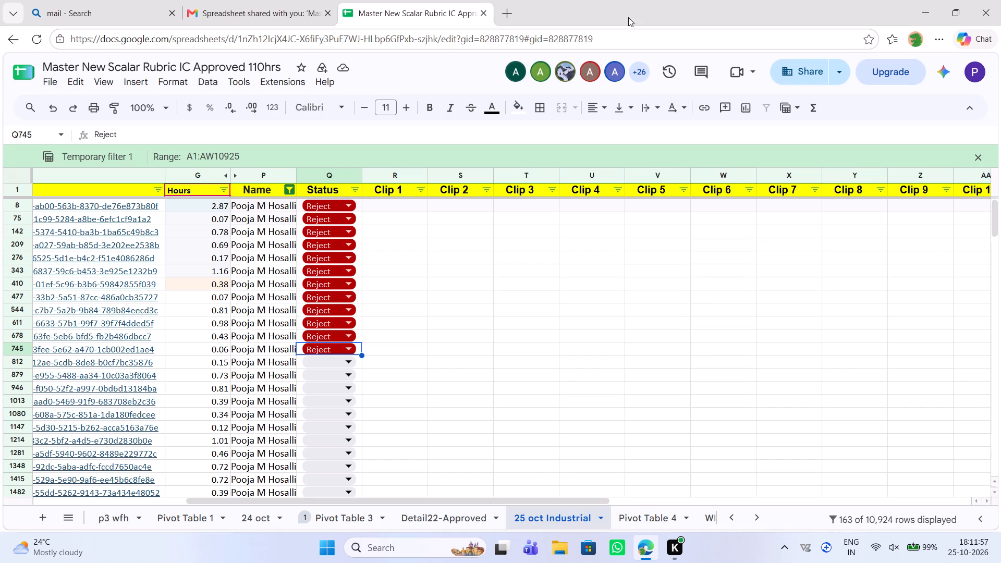
{"action": "left_click", "coordinate": [23, 359]}
{"action": "left_click", "coordinate": [371, 374]}
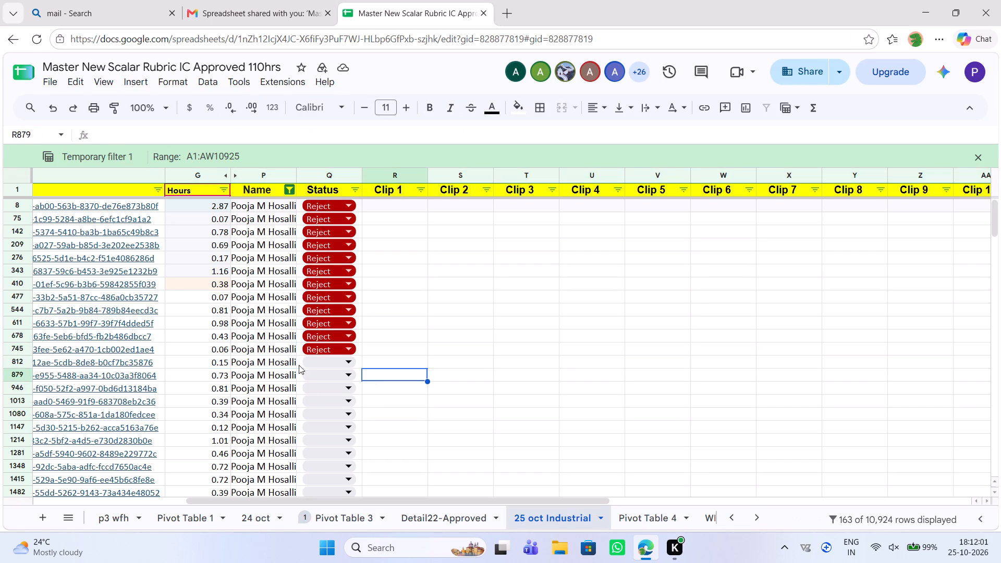
{"action": "left_click", "coordinate": [146, 366]}
{"action": "left_click", "coordinate": [154, 389]}
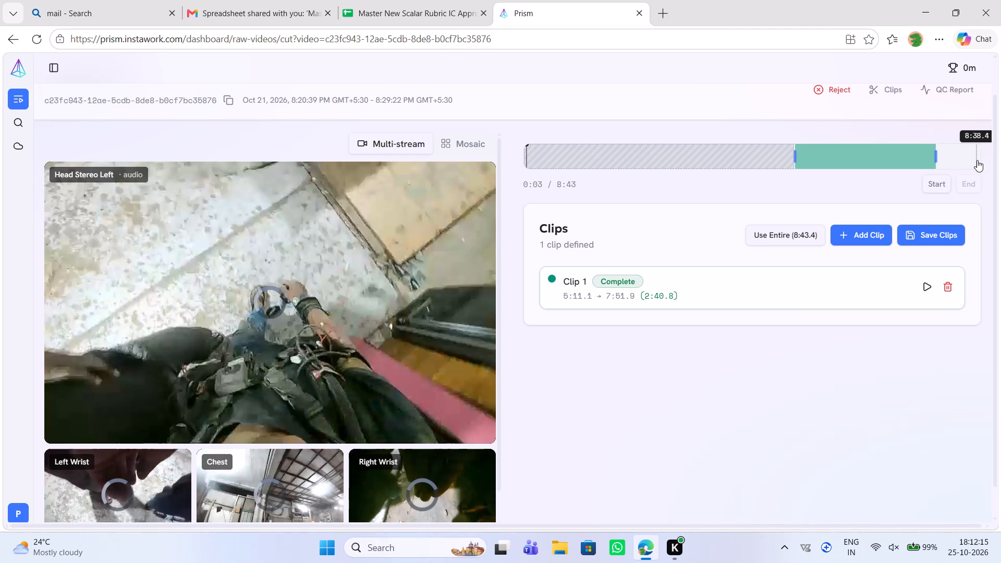
Preview the row 812 video near its end, at about 8:38, and set that row's Status to Reject.
{"action": "left_click", "coordinate": [977, 160]}
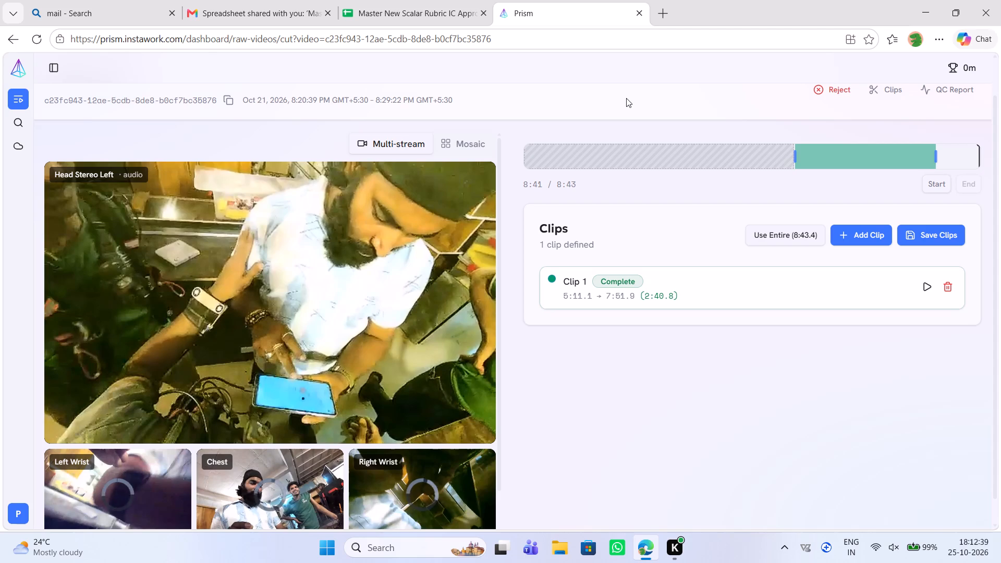
{"action": "left_click", "coordinate": [450, 13]}
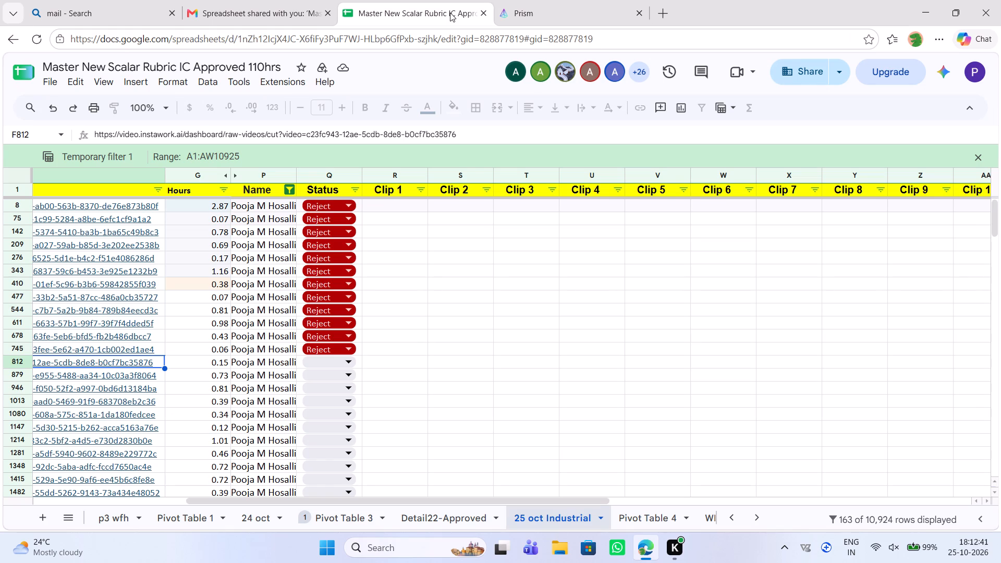
{"action": "left_click", "coordinate": [352, 359]}
{"action": "left_click", "coordinate": [368, 420]}
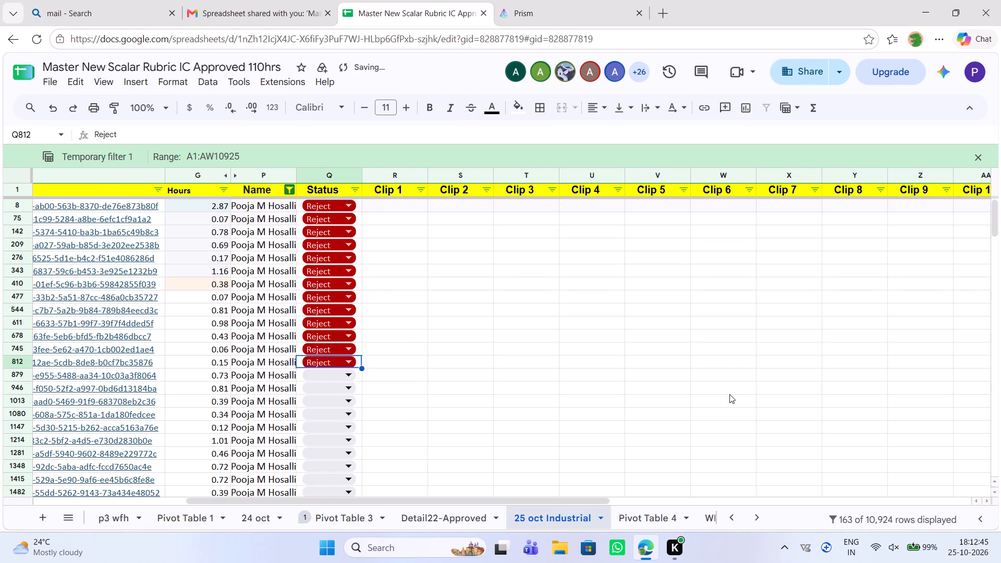
Fill in row 812's review details with Segment pii=a,b,c, PII Blur Yes and the additional comment "task invalid".
{"action": "scroll", "coordinate": [729, 394], "scroll_direction": "left", "scroll_amount": 4}
{"action": "left_click", "coordinate": [722, 359]}
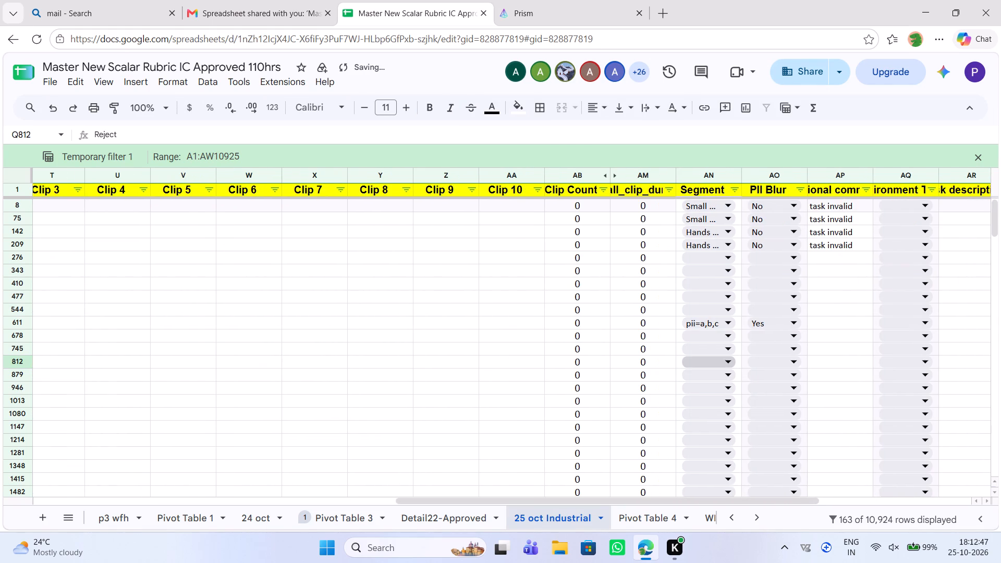
{"action": "scroll", "coordinate": [733, 450], "scroll_direction": "down", "scroll_amount": 2}
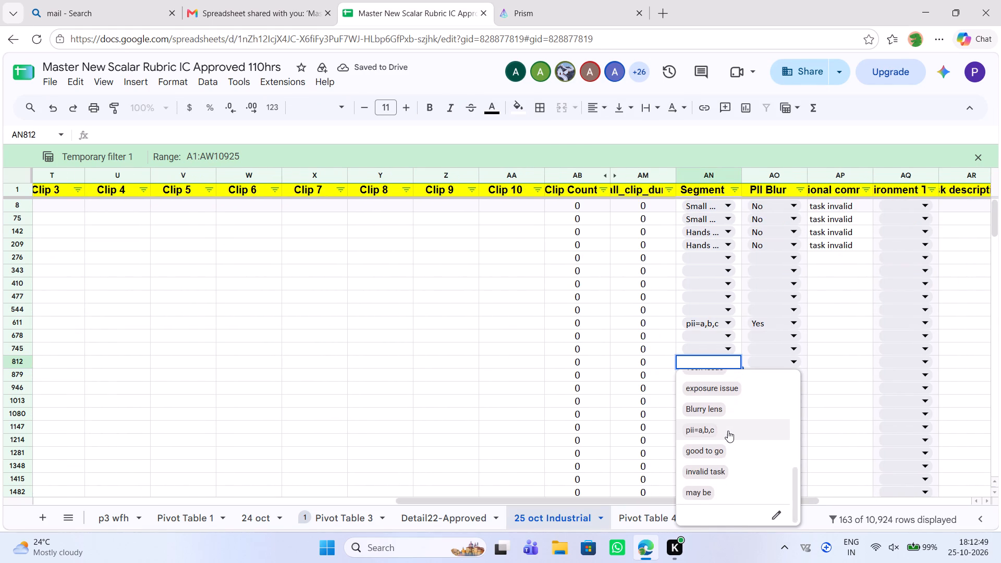
{"action": "left_click", "coordinate": [728, 431]}
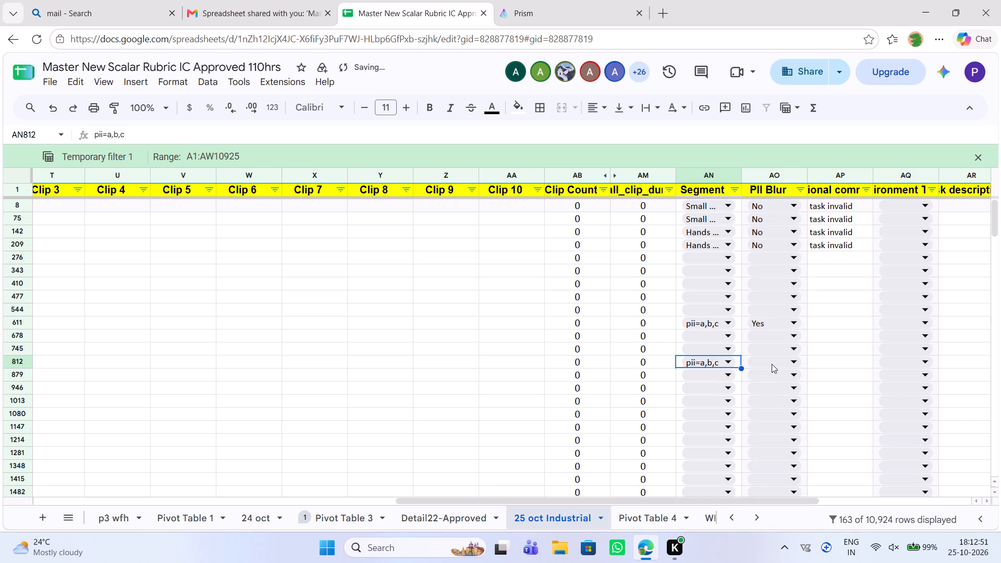
{"action": "left_click", "coordinate": [772, 364]}
{"action": "left_click", "coordinate": [778, 394]}
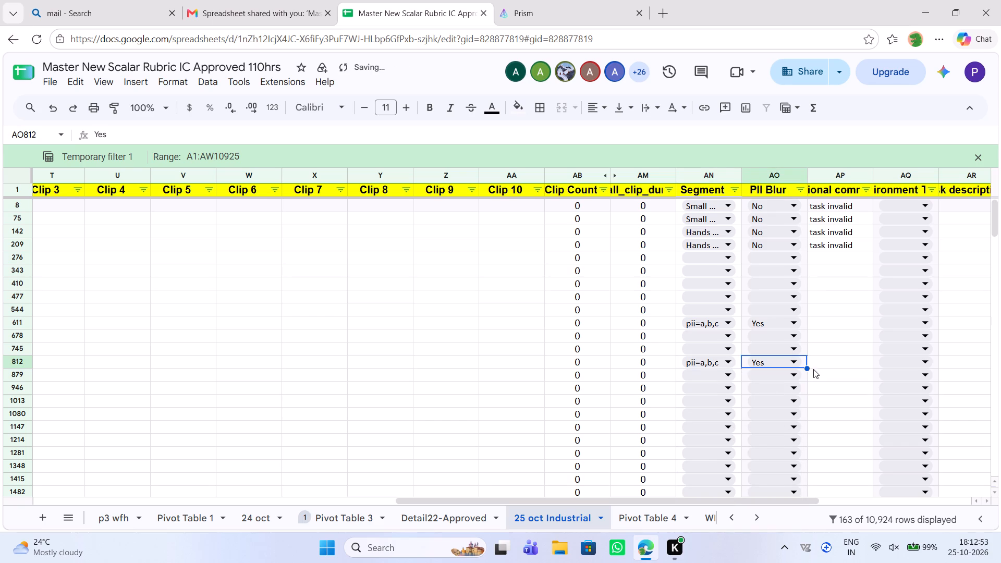
{"action": "left_click", "coordinate": [827, 361]}
{"action": "key", "text": "ctrl+v"}
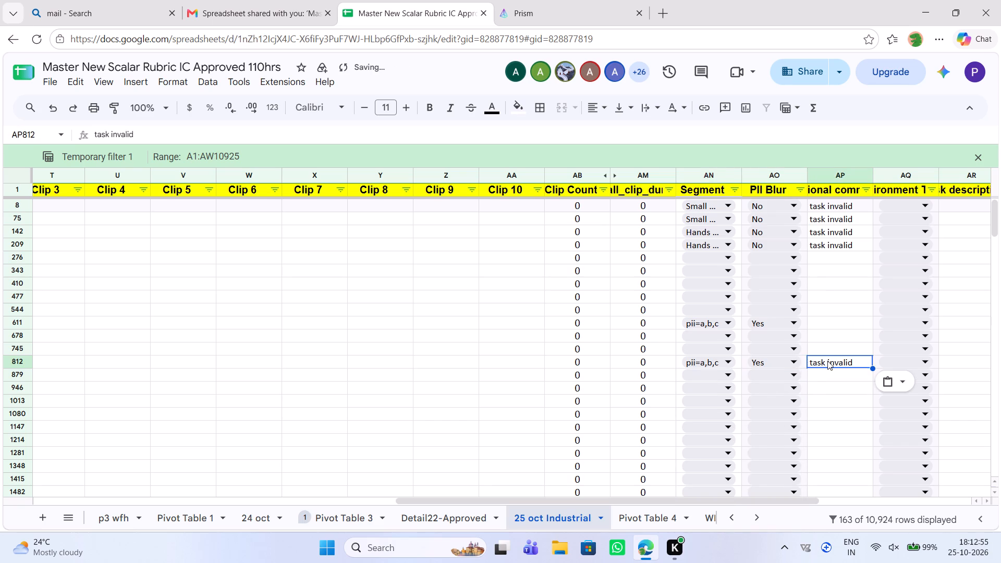
Paste "task invalid" as the additional comment for row 611.
{"action": "left_click", "coordinate": [813, 322]}
{"action": "key", "text": "ctrl+v"}
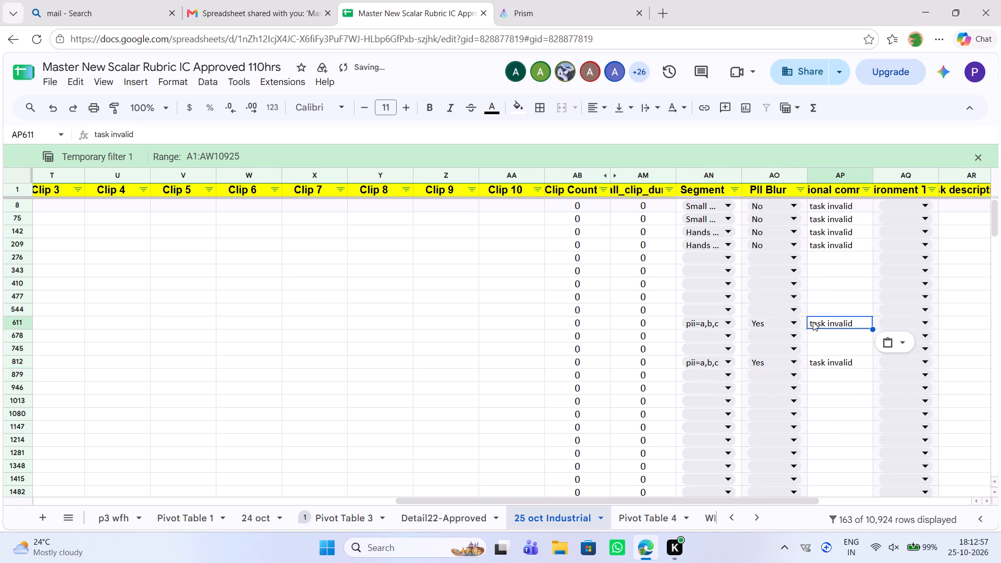
Close the reviewed row 812 video's tab and open the row 879 video link, previewing it near 0:53.
{"action": "left_click", "coordinate": [545, 8]}
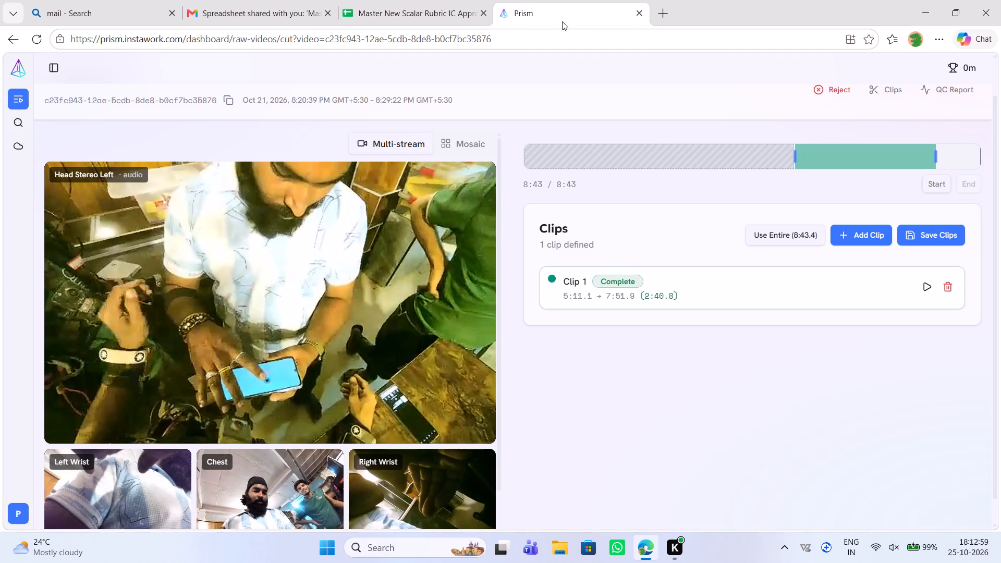
{"action": "left_click", "coordinate": [639, 15]}
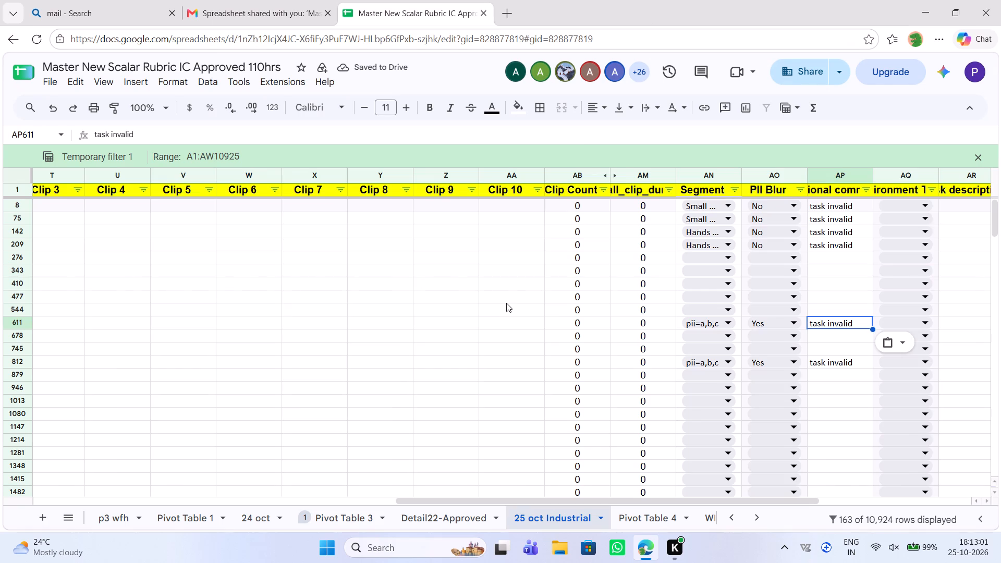
{"action": "scroll", "coordinate": [506, 303], "scroll_direction": "right", "scroll_amount": 4}
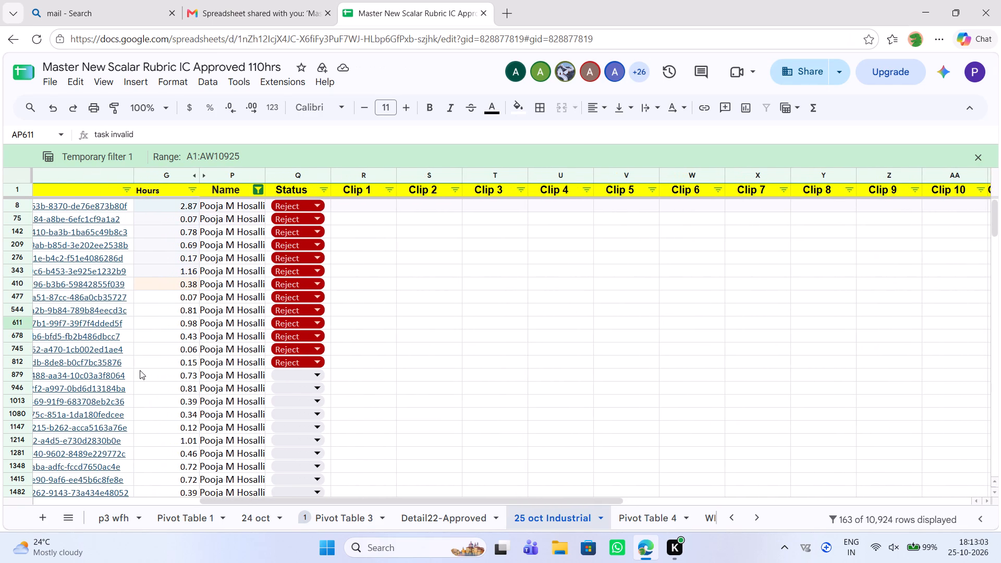
{"action": "left_click", "coordinate": [117, 373]}
{"action": "left_click", "coordinate": [125, 396]}
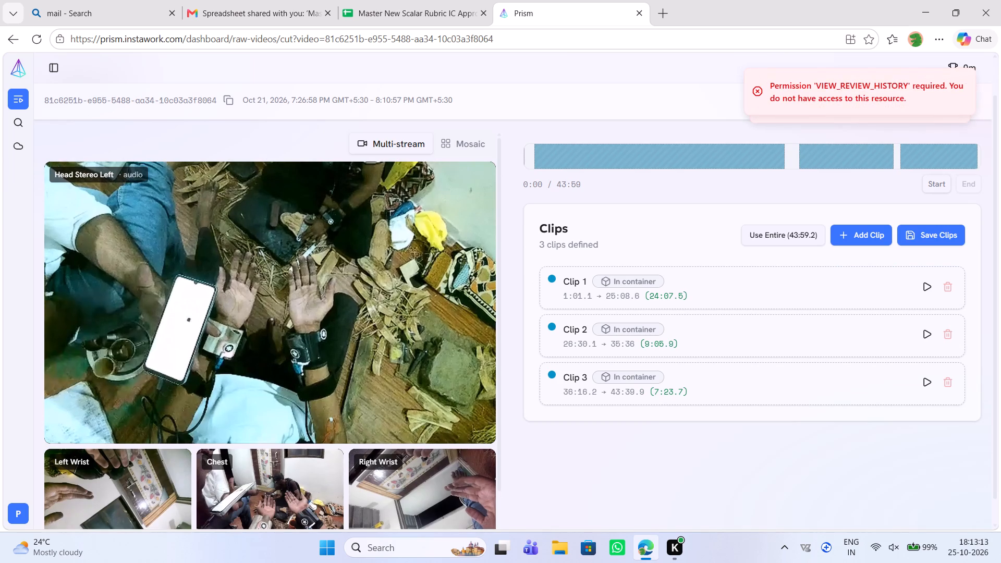
{"action": "left_click", "coordinate": [533, 163]}
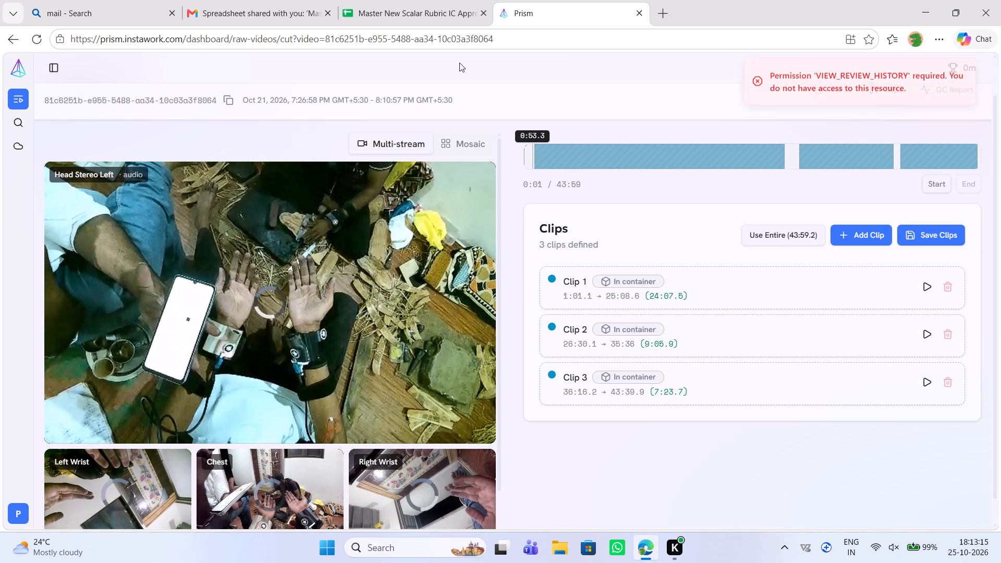
Paste "task invalid" as the additional comment for rows 276, 343, 410, 477, 544, 678 and 745 of the sheet.
{"action": "left_click", "coordinate": [444, 15]}
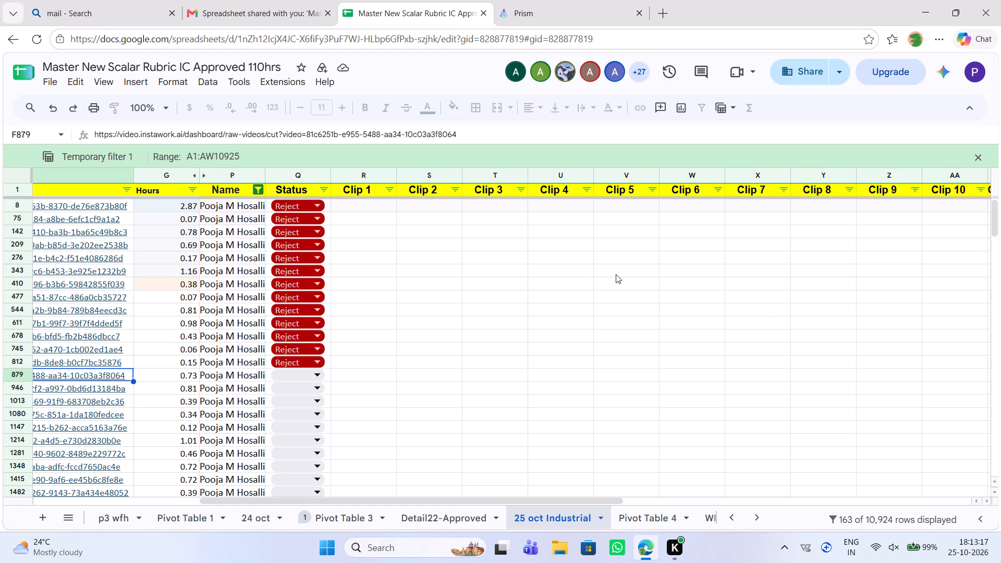
{"action": "scroll", "coordinate": [616, 274], "scroll_direction": "left", "scroll_amount": 7}
{"action": "left_click", "coordinate": [605, 259]}
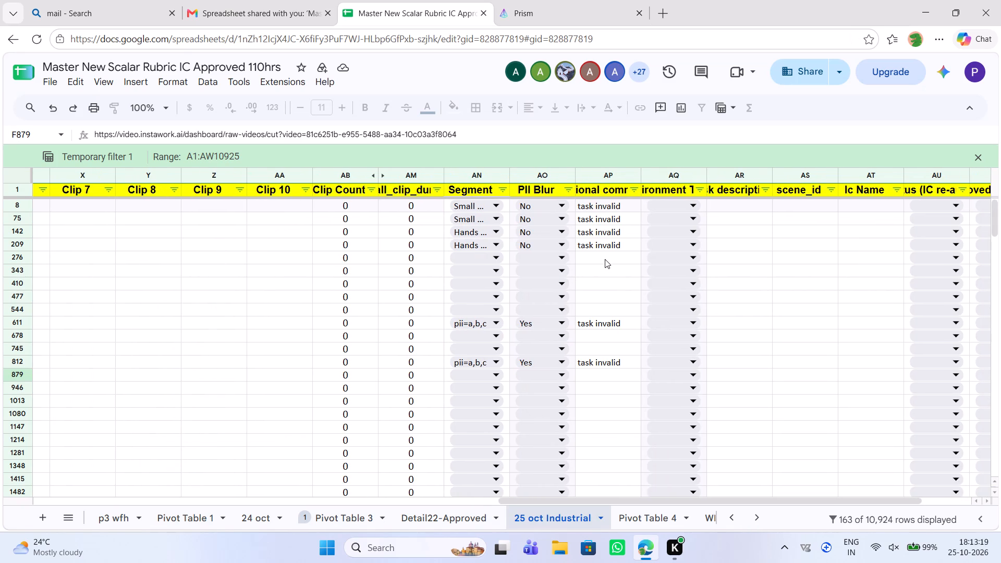
{"action": "key", "text": "ctrl+v"}
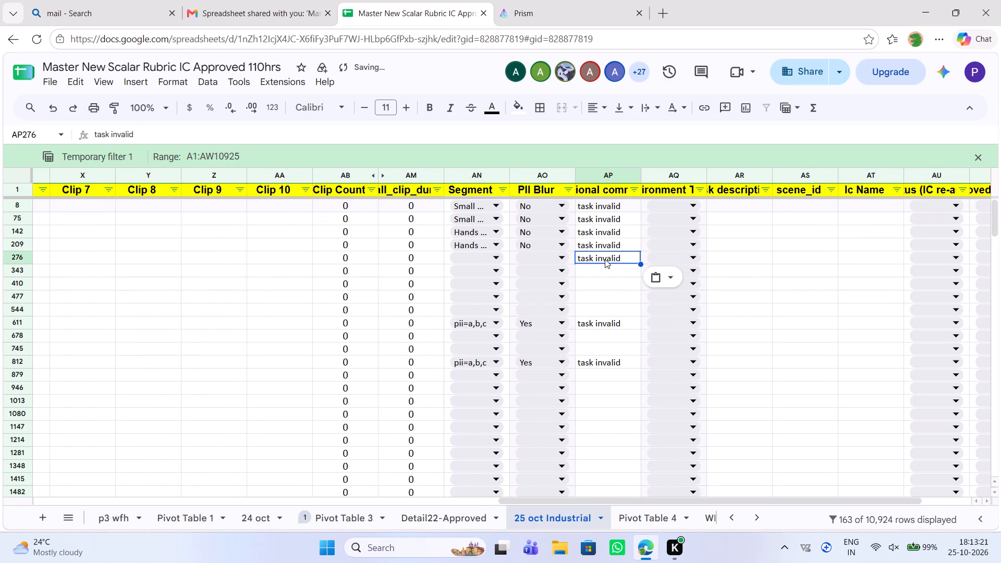
{"action": "left_click", "coordinate": [603, 273]}
{"action": "key", "text": "ctrl+v"}
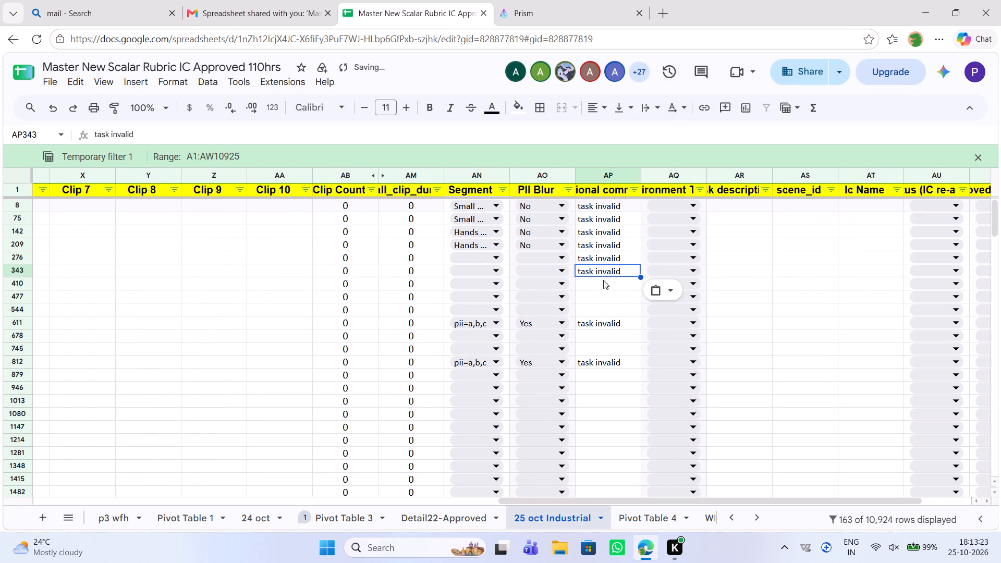
{"action": "left_click", "coordinate": [604, 281]}
{"action": "key", "text": "ctrl+v"}
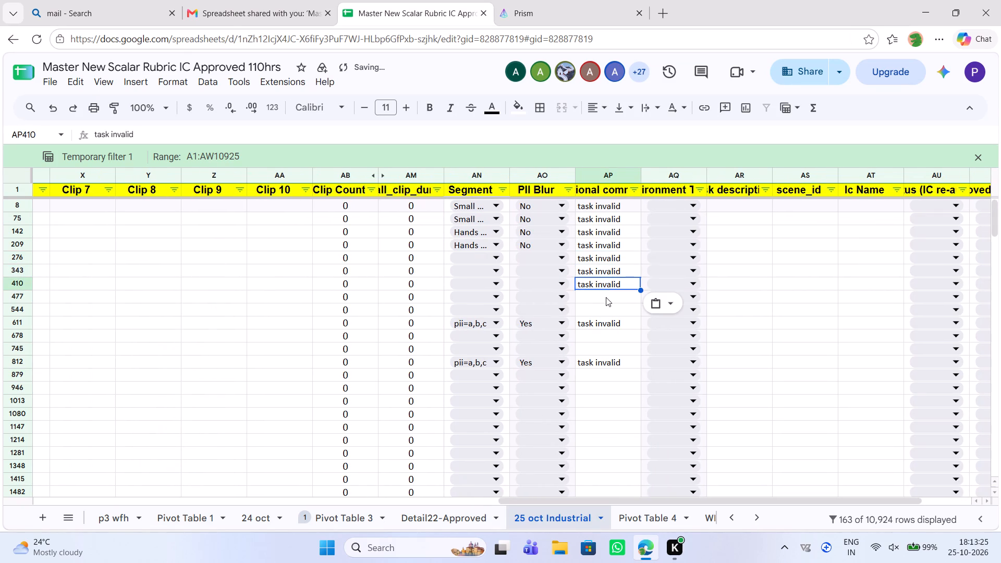
{"action": "left_click", "coordinate": [606, 297]}
{"action": "key", "text": "ctrl+v"}
{"action": "left_click", "coordinate": [606, 307]}
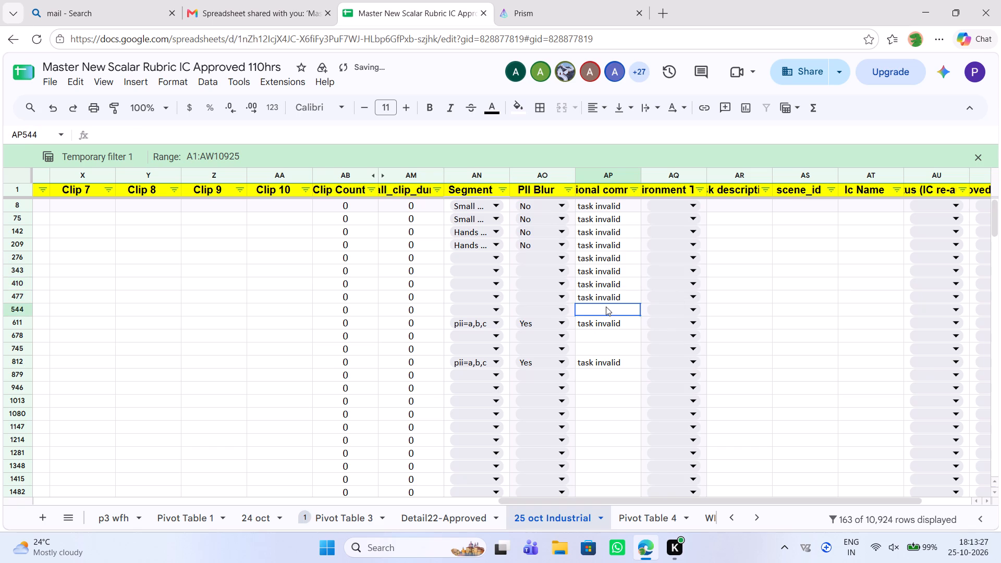
{"action": "key", "text": "ctrl+v"}
{"action": "left_click", "coordinate": [607, 340]}
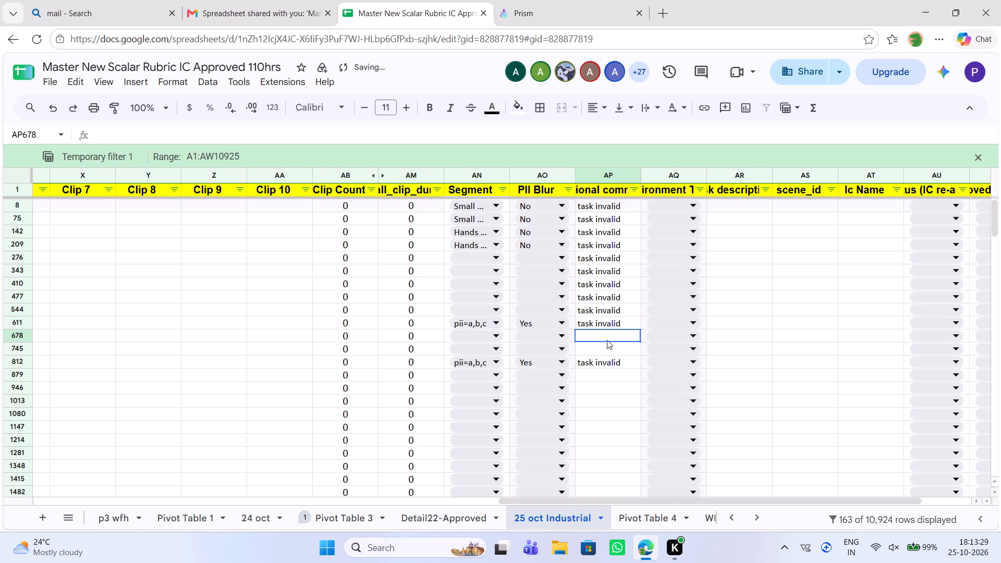
{"action": "key", "text": "ctrl+v"}
{"action": "left_click", "coordinate": [607, 349]}
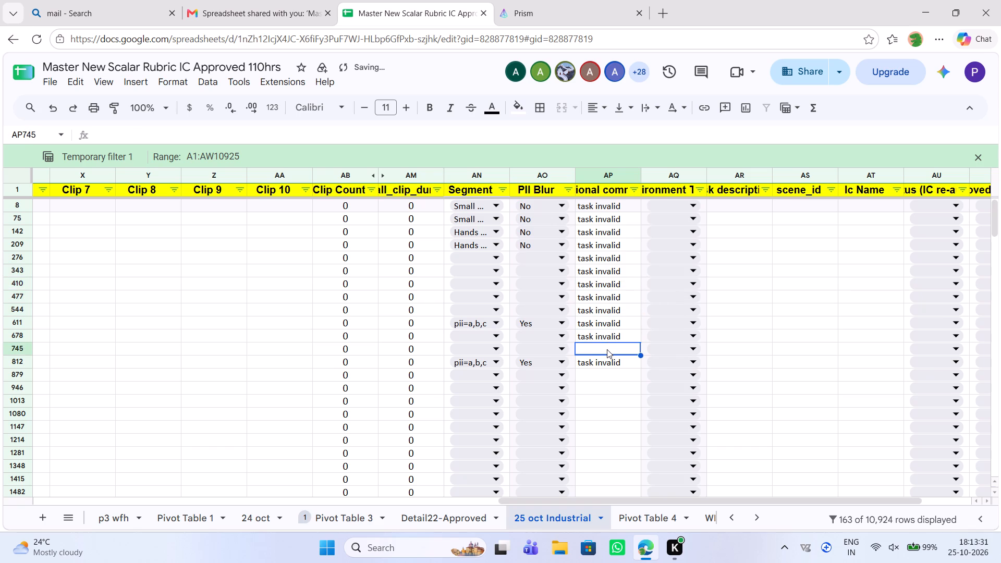
{"action": "key", "text": "ctrl+v"}
Preview the row 879 video at its very end and set that row's Status to Reject.
{"action": "scroll", "coordinate": [607, 349], "scroll_direction": "right", "scroll_amount": 6}
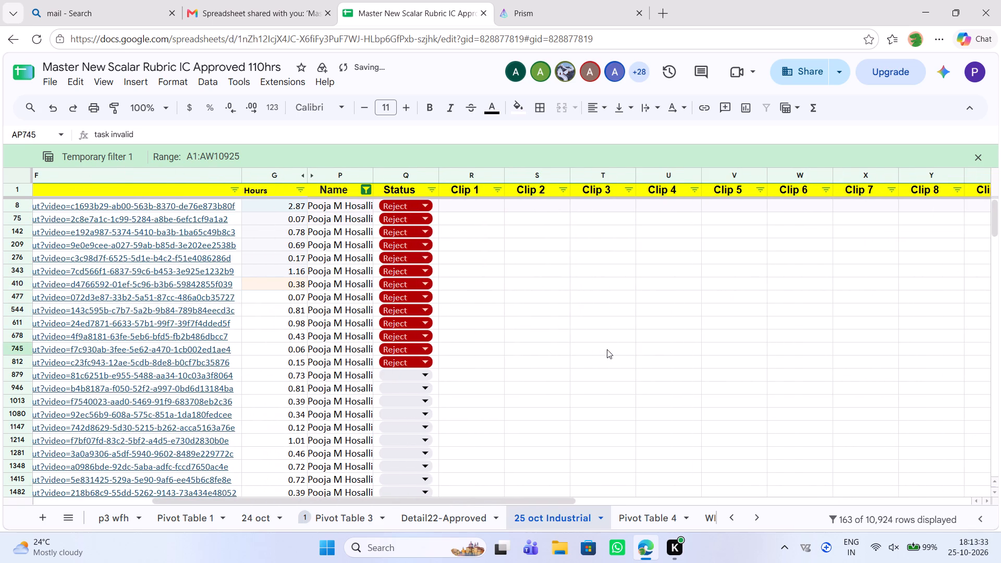
{"action": "left_click", "coordinate": [575, 22]}
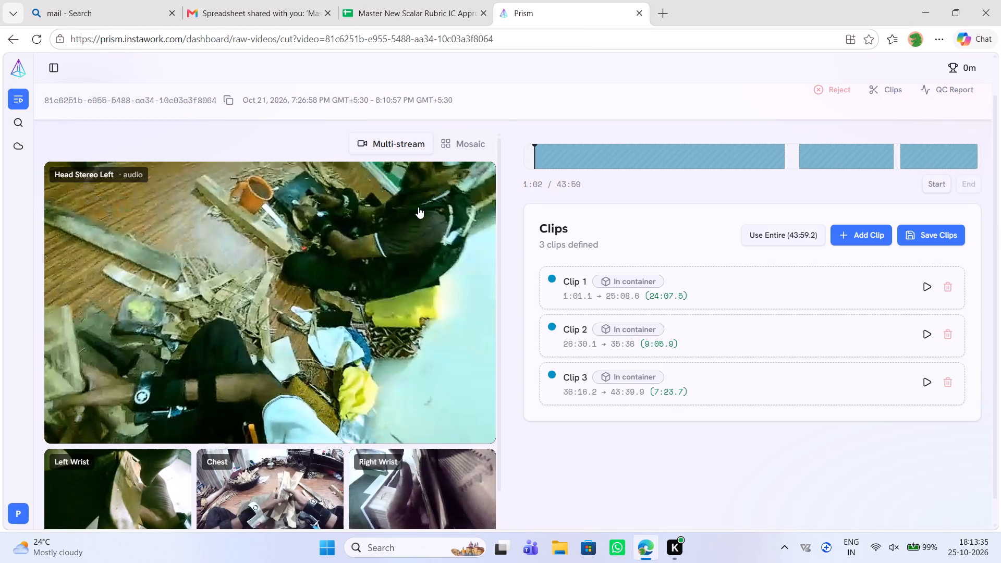
{"action": "left_click", "coordinate": [418, 207]}
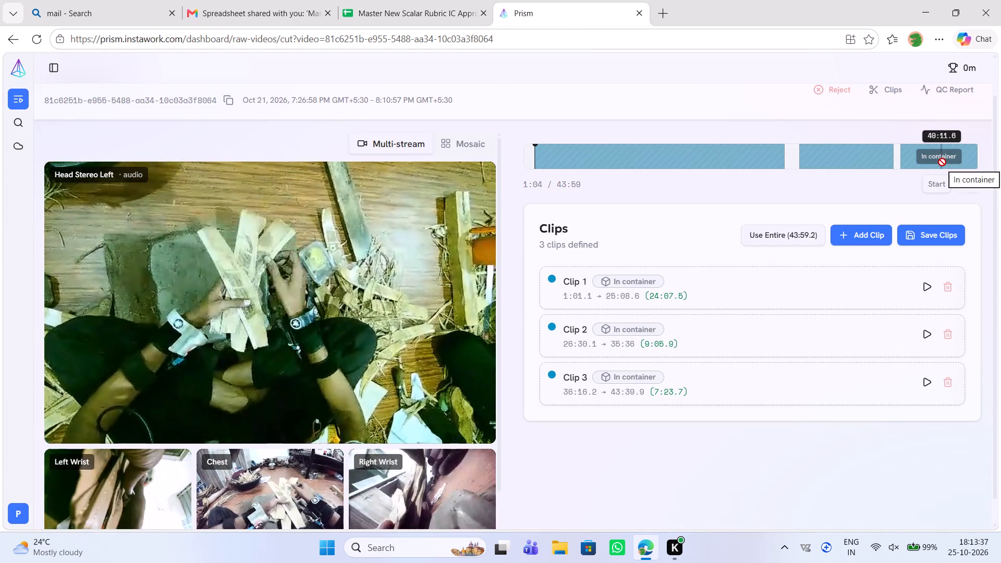
{"action": "left_click", "coordinate": [980, 163]}
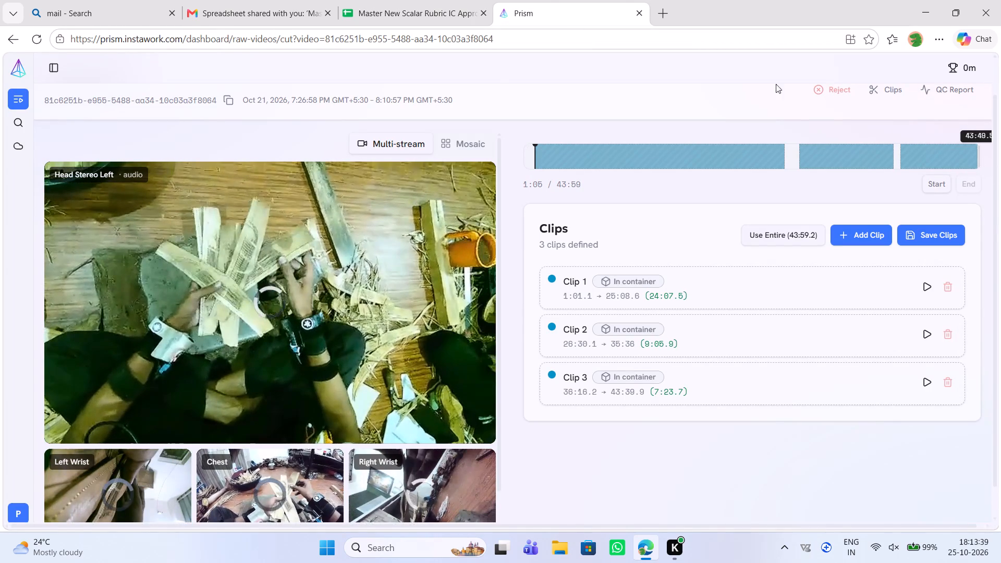
{"action": "left_click", "coordinate": [443, 13]}
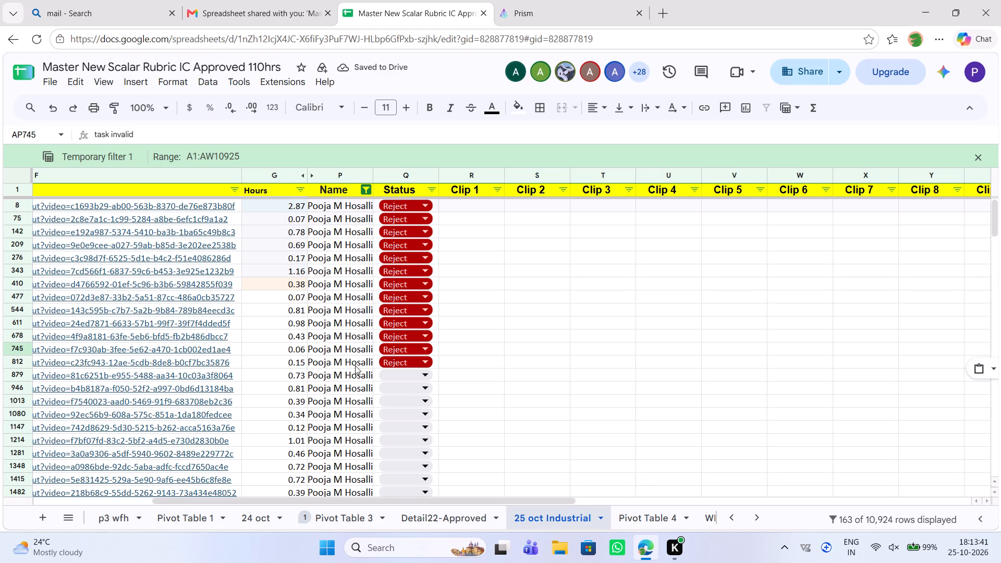
{"action": "left_click", "coordinate": [411, 375]}
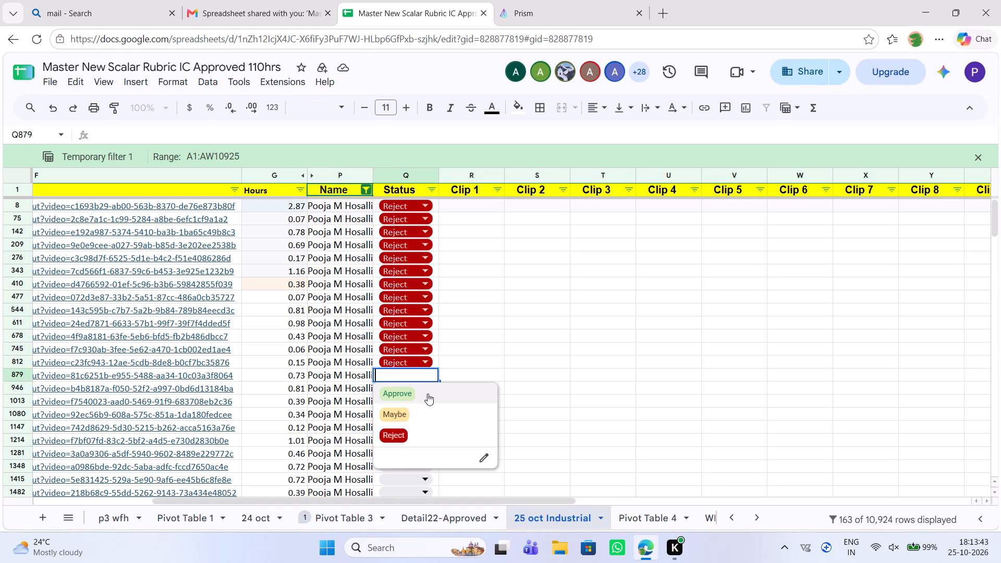
{"action": "left_click", "coordinate": [428, 431]}
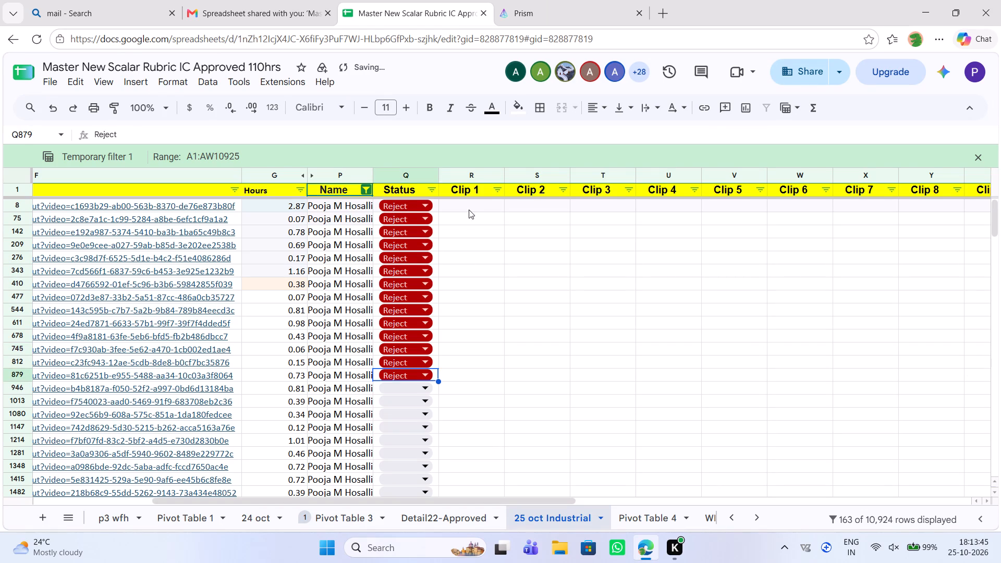
Close the reviewed row 879 video's tab, open the row 946 video link from the sheet and start its playback.
{"action": "left_click", "coordinate": [537, 21]}
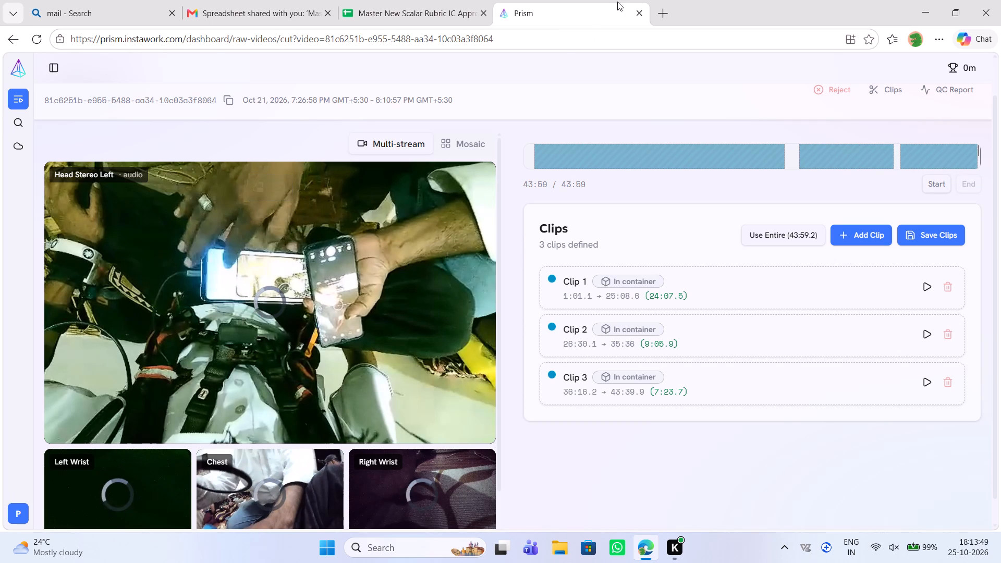
{"action": "left_click", "coordinate": [637, 12]}
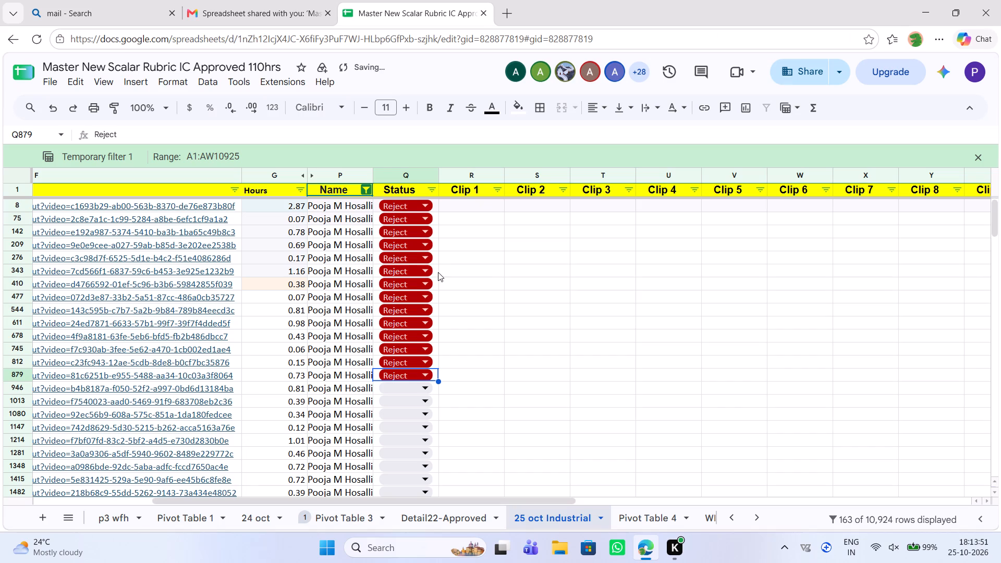
{"action": "scroll", "coordinate": [518, 352], "scroll_direction": "up", "scroll_amount": 1}
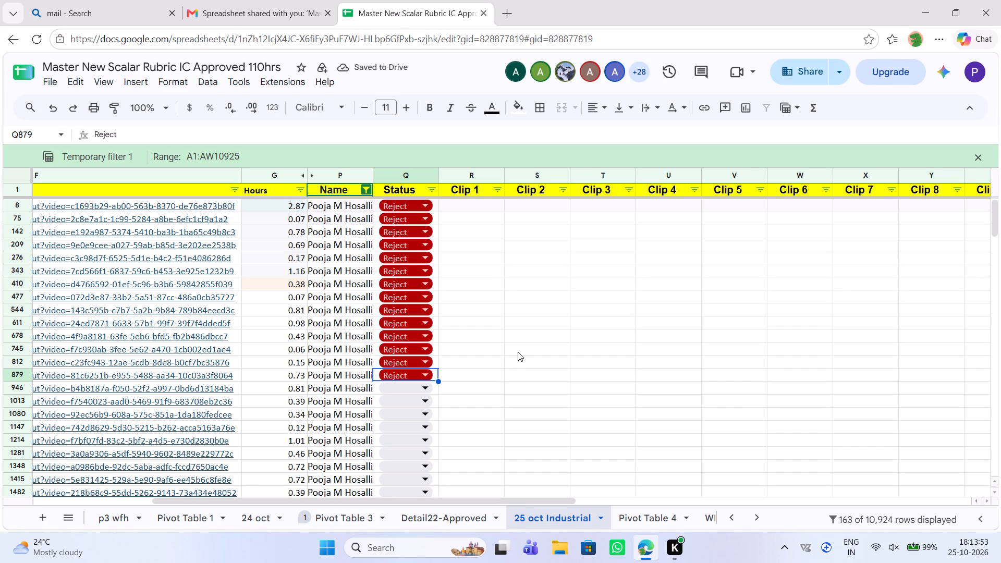
{"action": "left_click", "coordinate": [226, 390]}
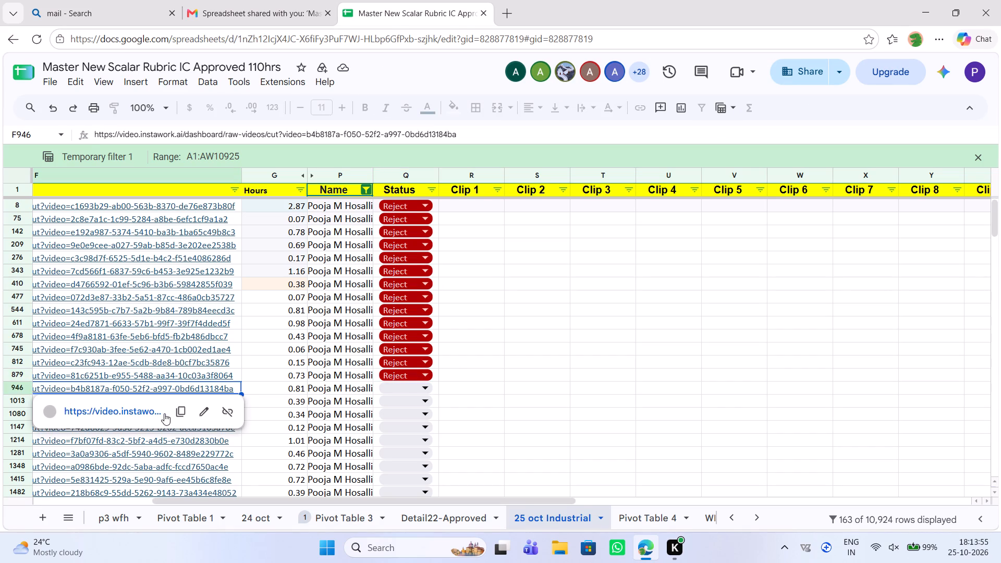
{"action": "left_click", "coordinate": [141, 408]}
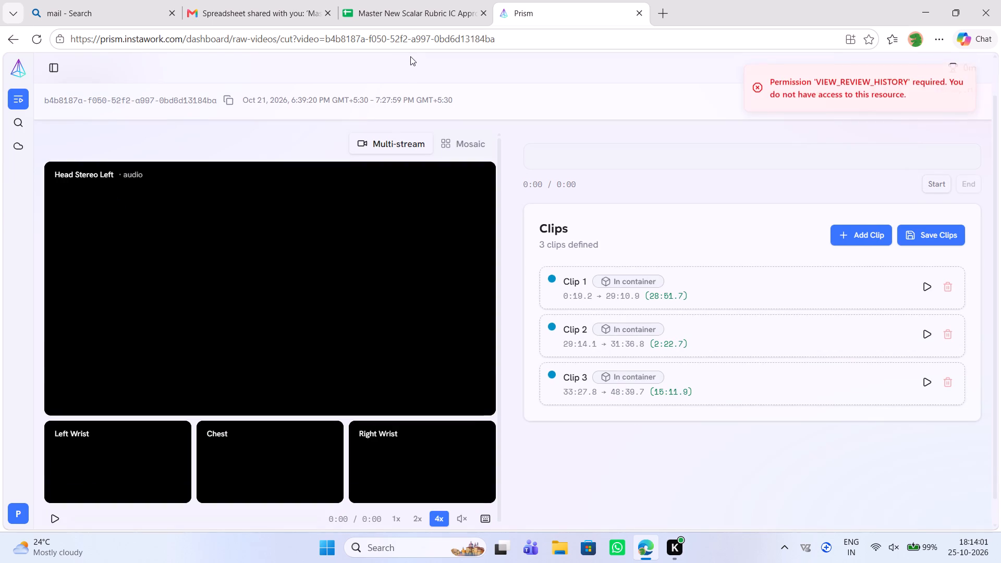
{"action": "left_click", "coordinate": [450, 202]}
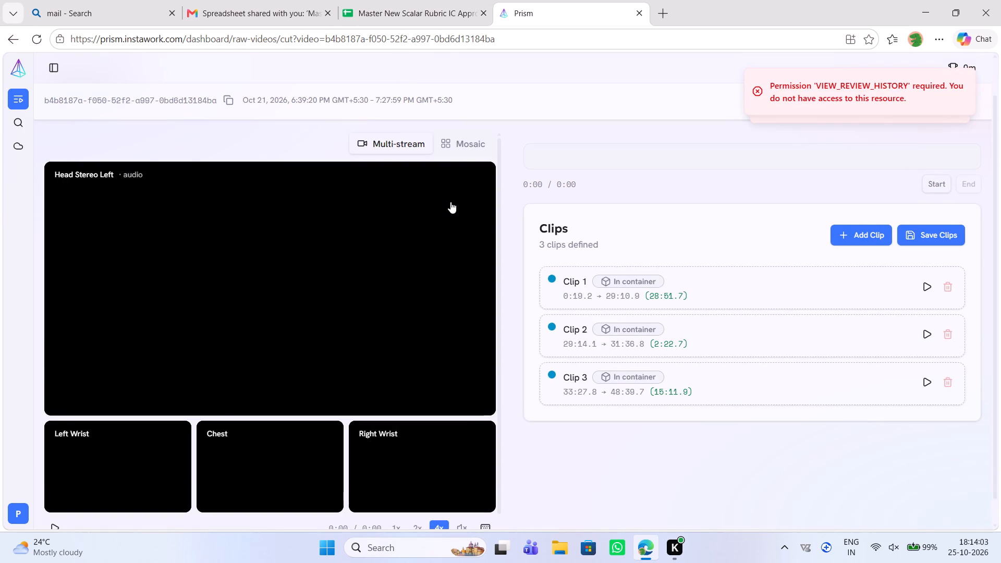
Look over the per-reviewer figures in Pivot Table 4 and return to the 25 oct Industrial sheet.
{"action": "left_click", "coordinate": [443, 18]}
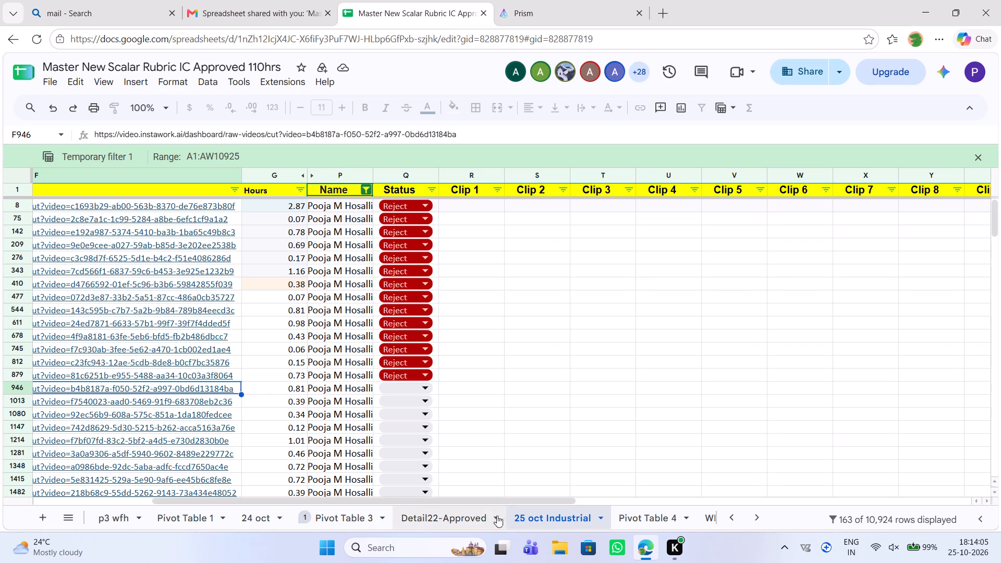
{"action": "left_click", "coordinate": [662, 520]}
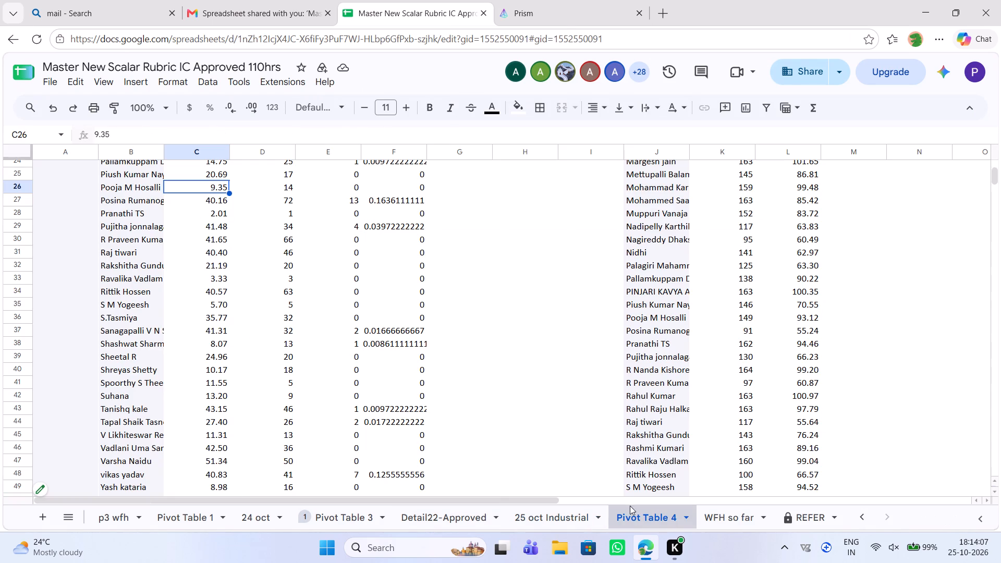
{"action": "scroll", "coordinate": [277, 410], "scroll_direction": "up", "scroll_amount": 1}
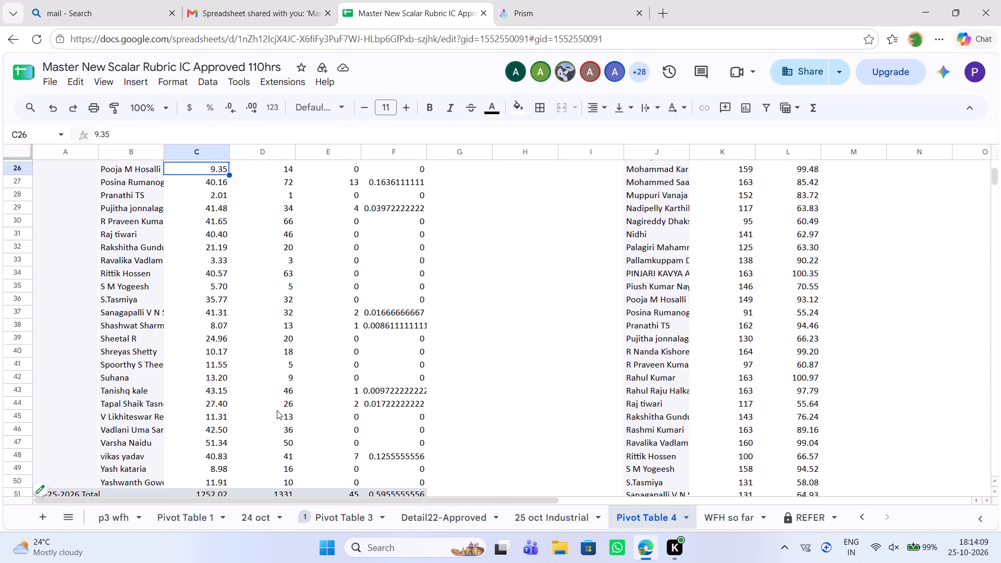
{"action": "scroll", "coordinate": [277, 410], "scroll_direction": "up", "scroll_amount": 1}
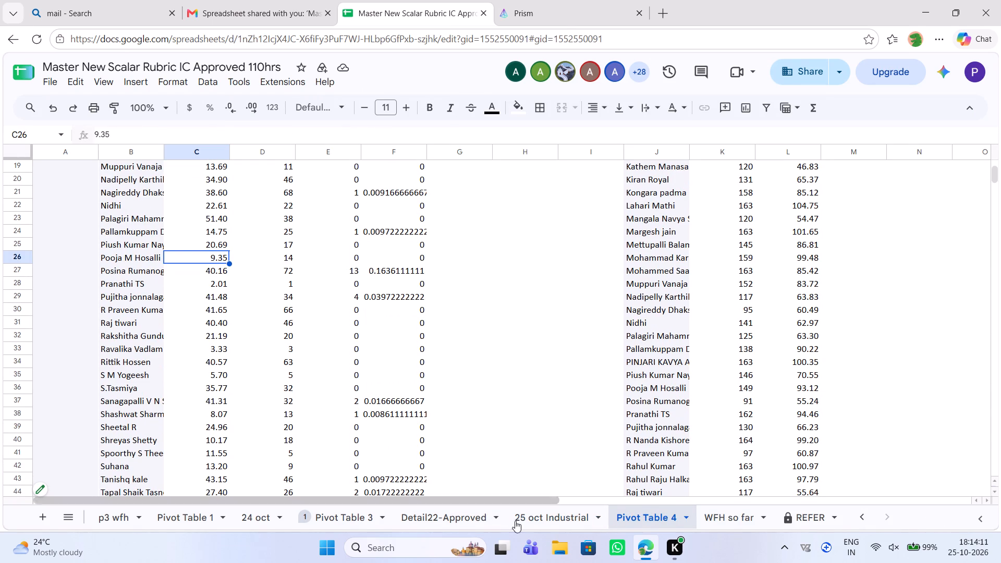
{"action": "left_click", "coordinate": [542, 525]}
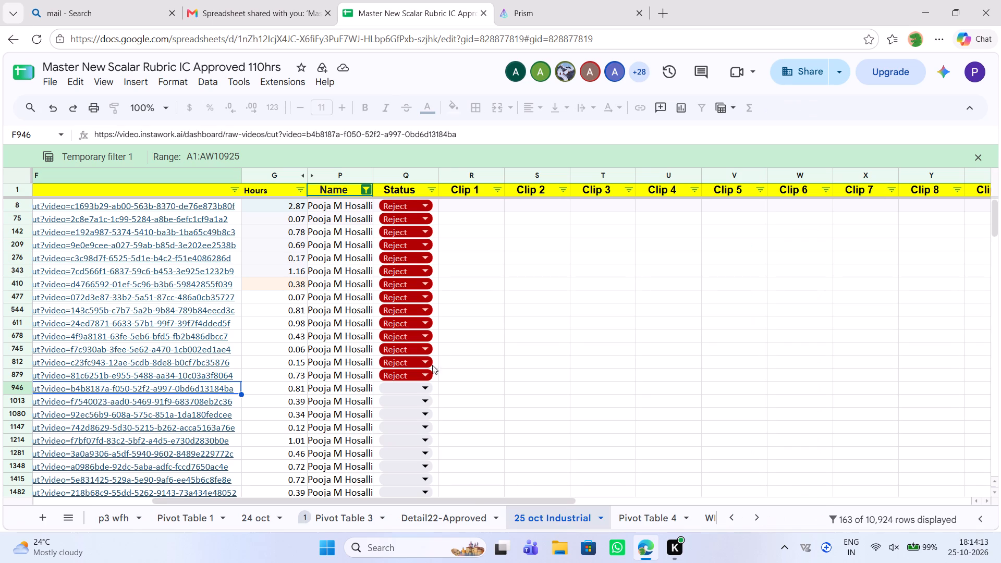
Preview the row 946 video in Prism at about 32:11, in the gap between Clip 2 and Clip 3, and jump to its end.
{"action": "left_click", "coordinate": [579, 10]}
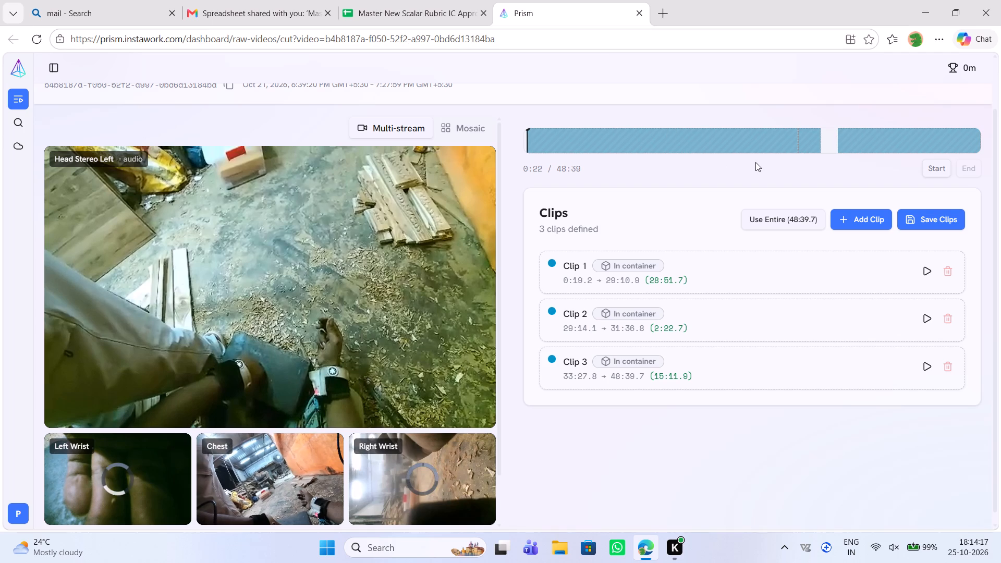
{"action": "scroll", "coordinate": [401, 215], "scroll_direction": "down", "scroll_amount": 1}
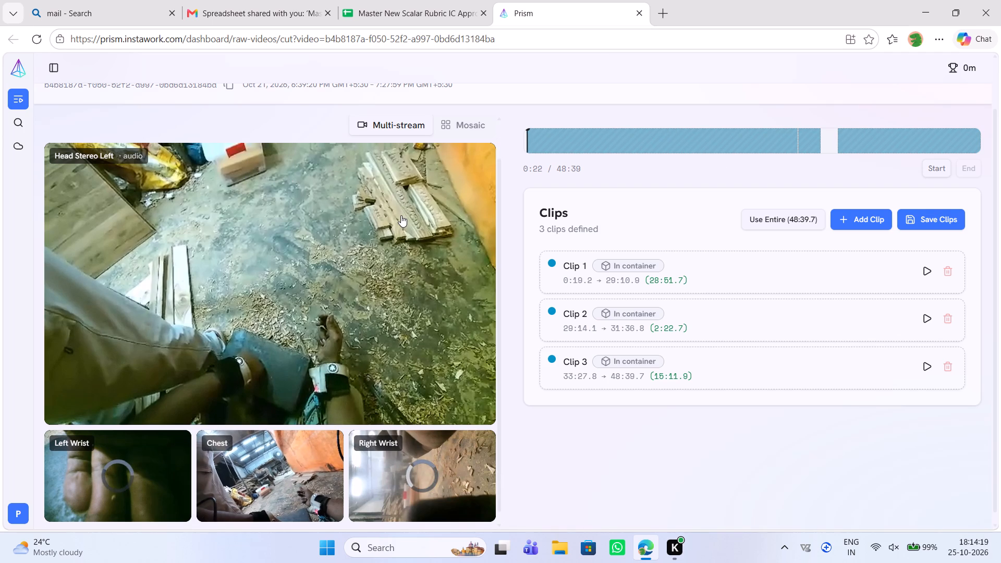
{"action": "scroll", "coordinate": [401, 215], "scroll_direction": "down", "scroll_amount": 1}
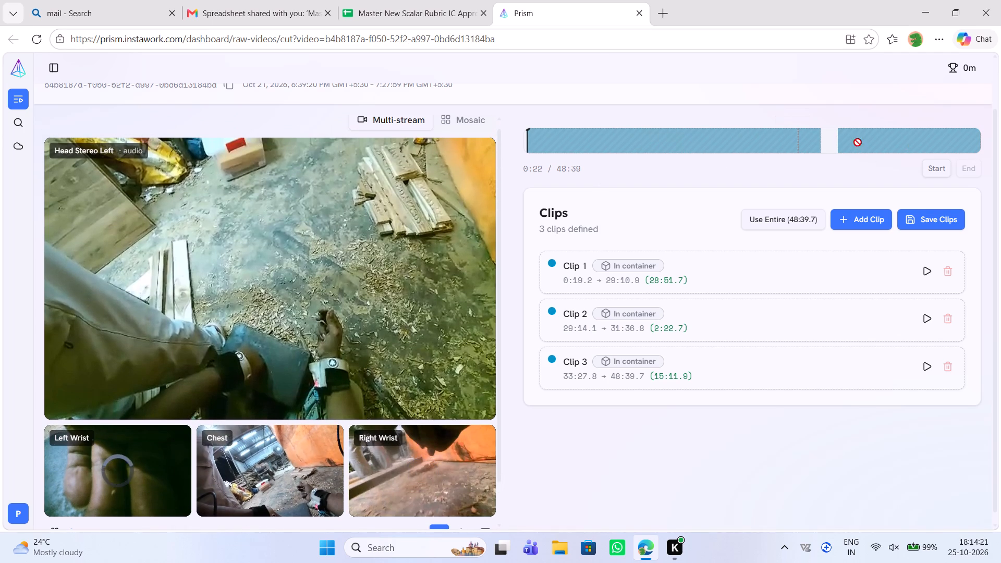
{"action": "left_click", "coordinate": [826, 143]}
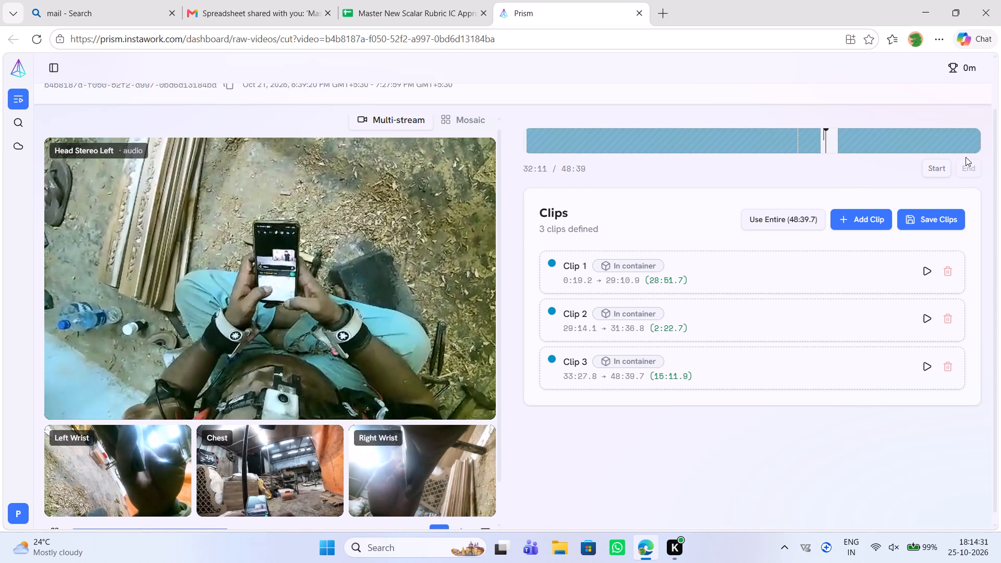
{"action": "left_click", "coordinate": [975, 141]}
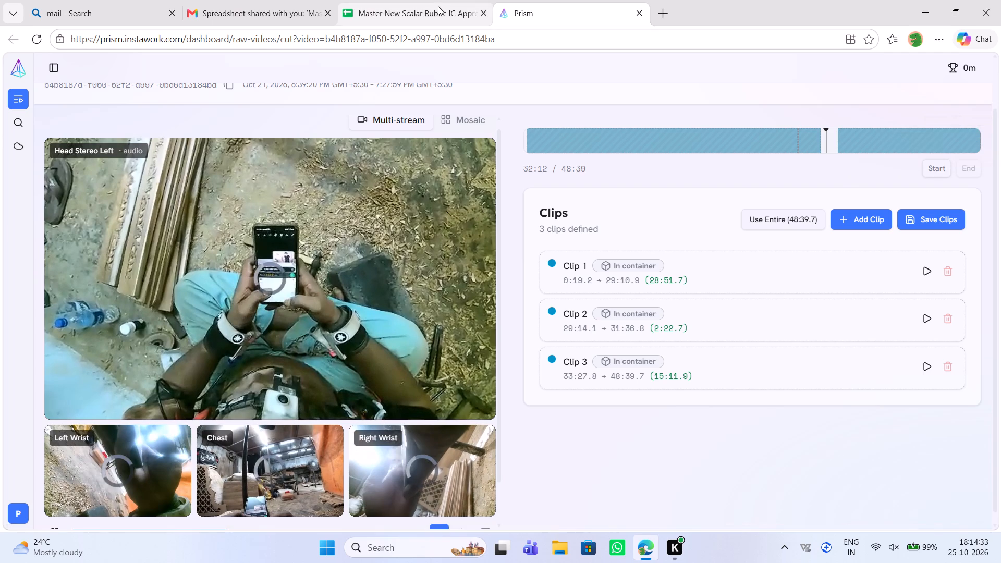
Set the Status of row 946 to Reject in the 25 oct Industrial sheet.
{"action": "left_click", "coordinate": [416, 14]}
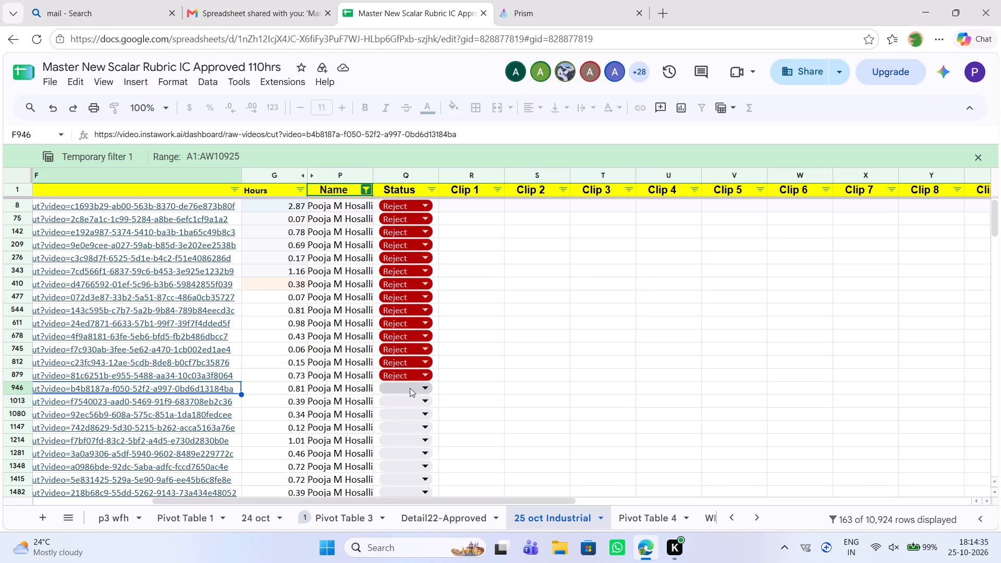
{"action": "left_click", "coordinate": [410, 388]}
{"action": "left_click", "coordinate": [433, 452]}
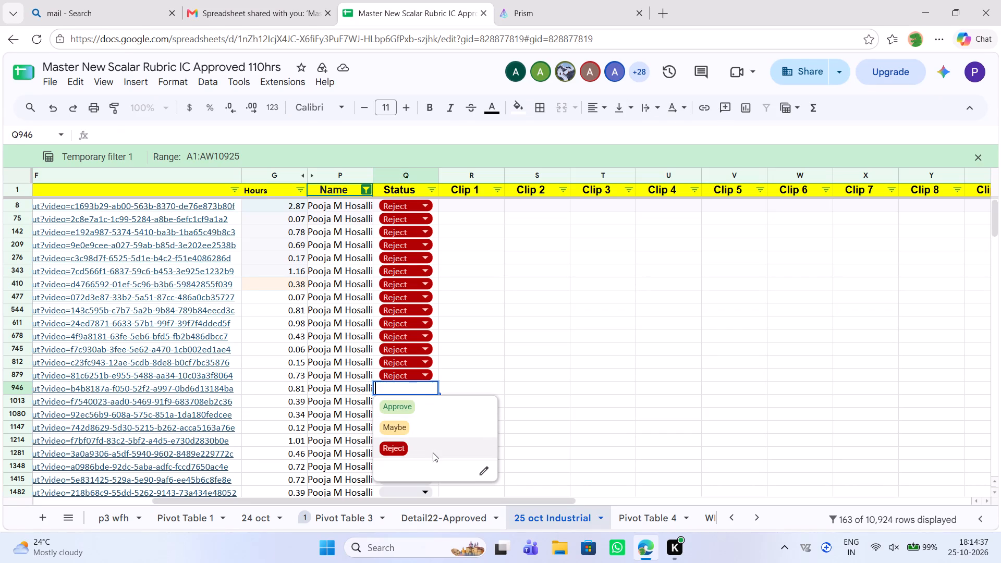
Recheck the final seconds of the row 946 video in Prism, from about 48:28 onward.
{"action": "left_click", "coordinate": [559, 18]}
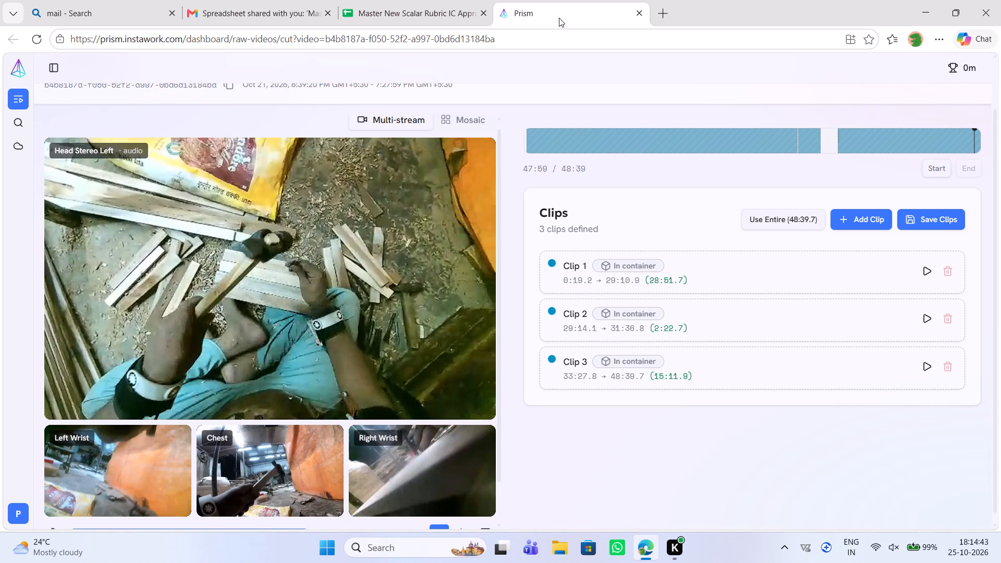
{"action": "left_click", "coordinate": [980, 142]}
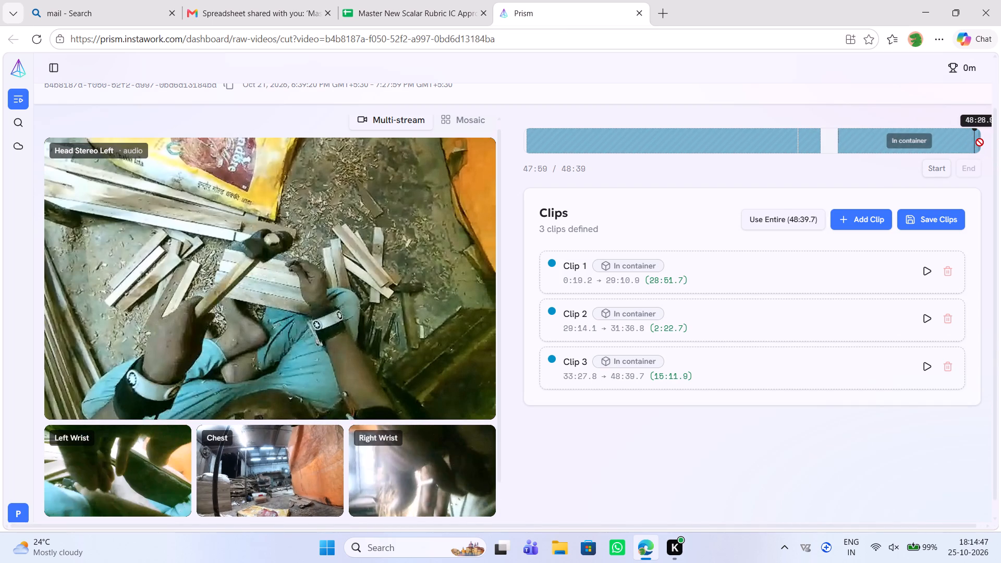
{"action": "left_click", "coordinate": [758, 62]}
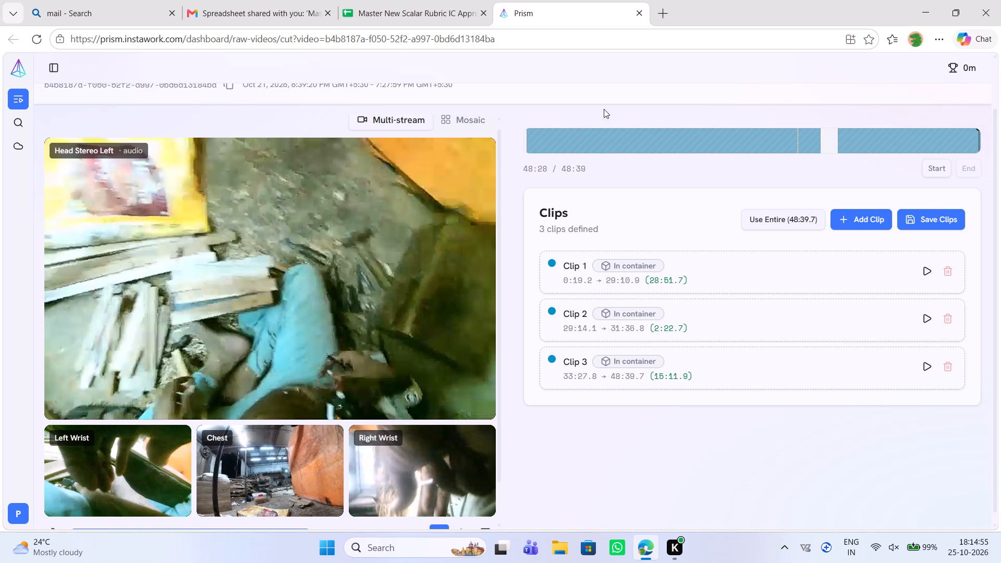
{"action": "left_click", "coordinate": [490, 167]}
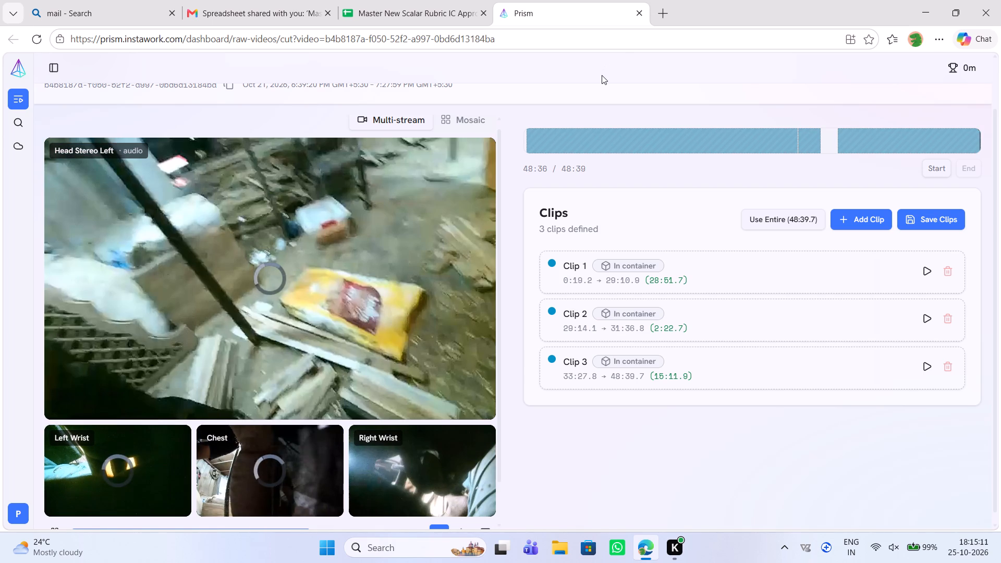
{"action": "left_click", "coordinate": [462, 15]}
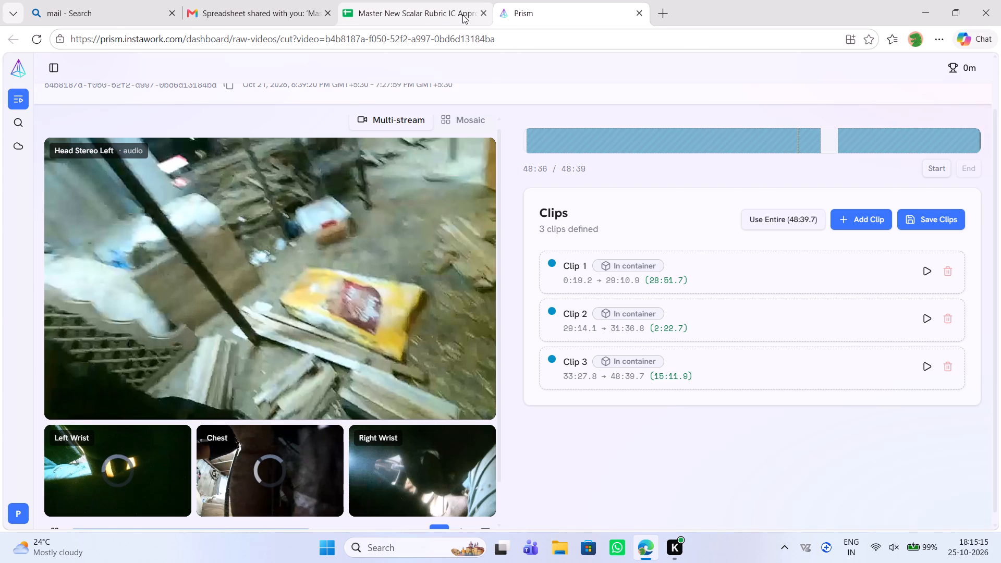
{"action": "left_click", "coordinate": [523, 15]}
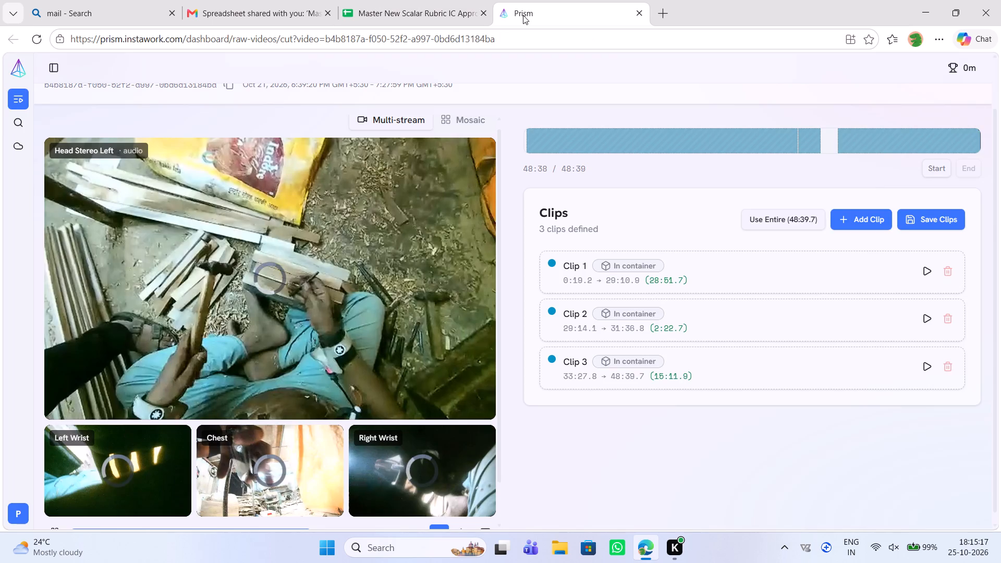
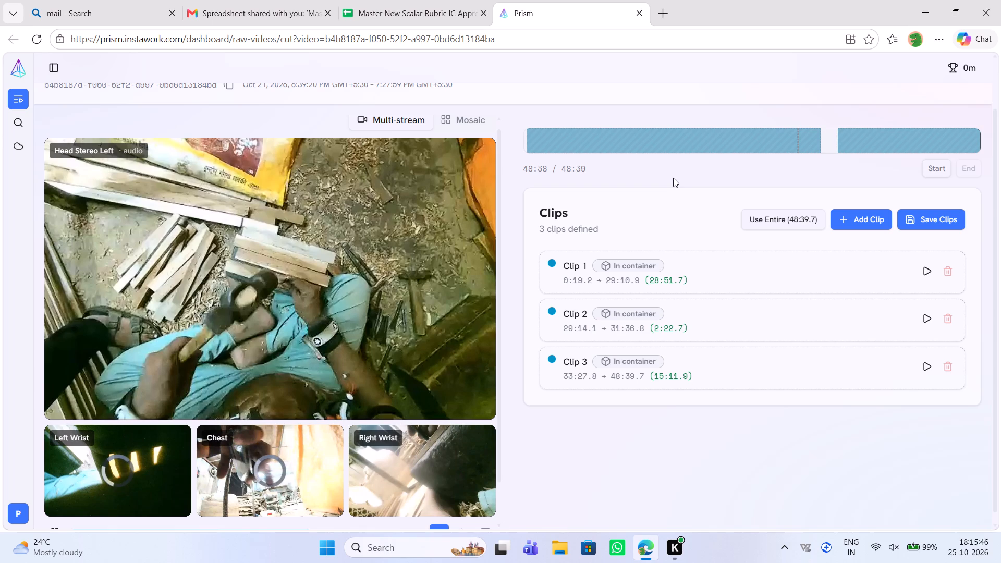
Replay the final moments of the row 946 video in Prism, up to its very end at 48:39, and close the video.
{"action": "scroll", "coordinate": [470, 261], "scroll_direction": "down", "scroll_amount": 1}
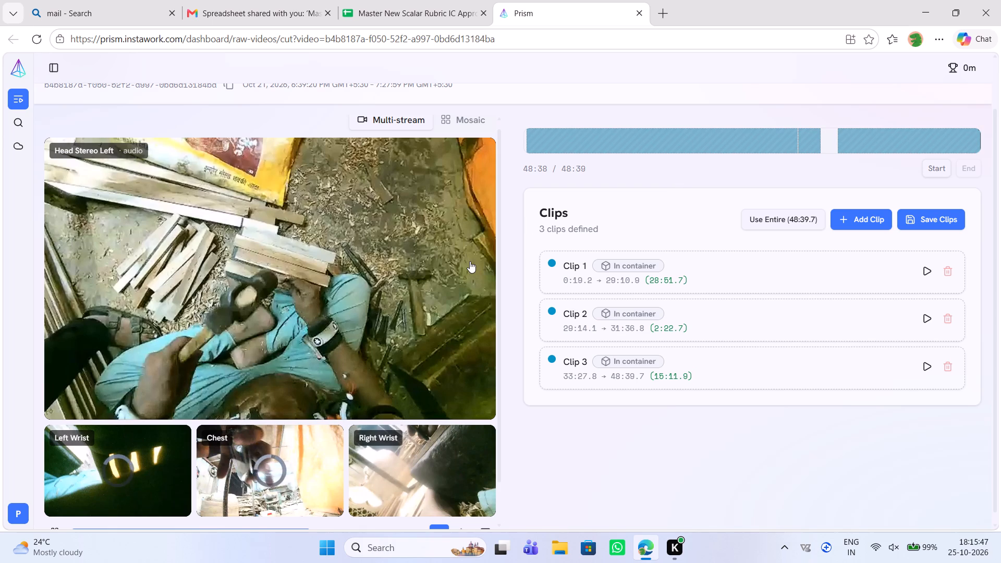
{"action": "scroll", "coordinate": [470, 261], "scroll_direction": "down", "scroll_amount": 1}
{"action": "left_click", "coordinate": [405, 285]}
{"action": "scroll", "coordinate": [405, 285], "scroll_direction": "down", "scroll_amount": 1}
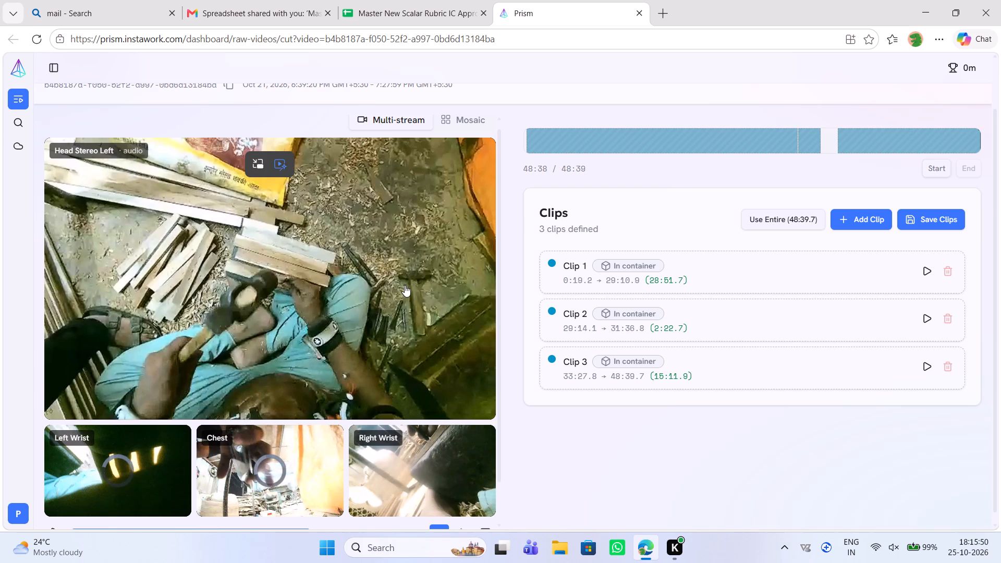
{"action": "scroll", "coordinate": [405, 285], "scroll_direction": "down", "scroll_amount": 1}
{"action": "left_click", "coordinate": [405, 285]}
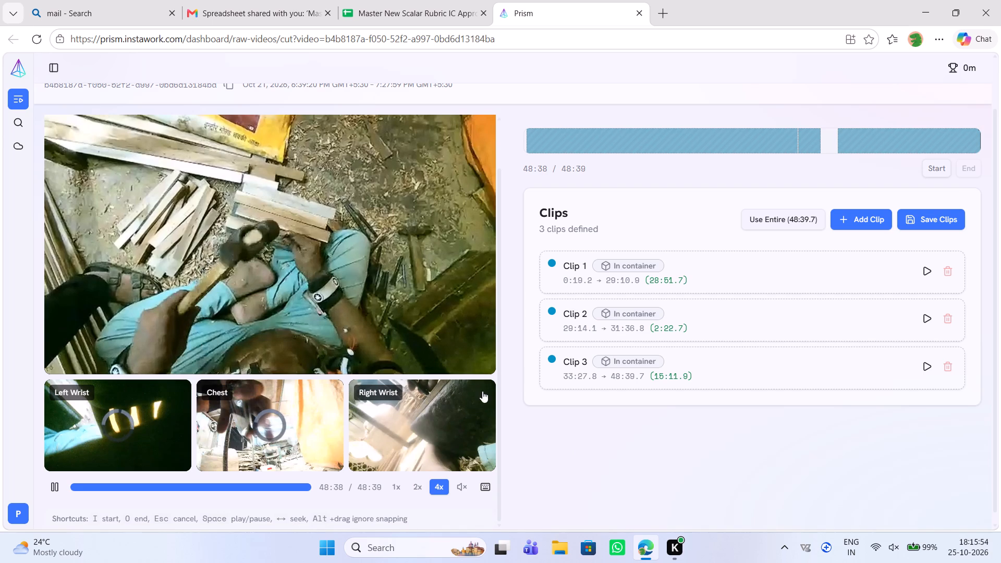
{"action": "scroll", "coordinate": [455, 363], "scroll_direction": "up", "scroll_amount": 3}
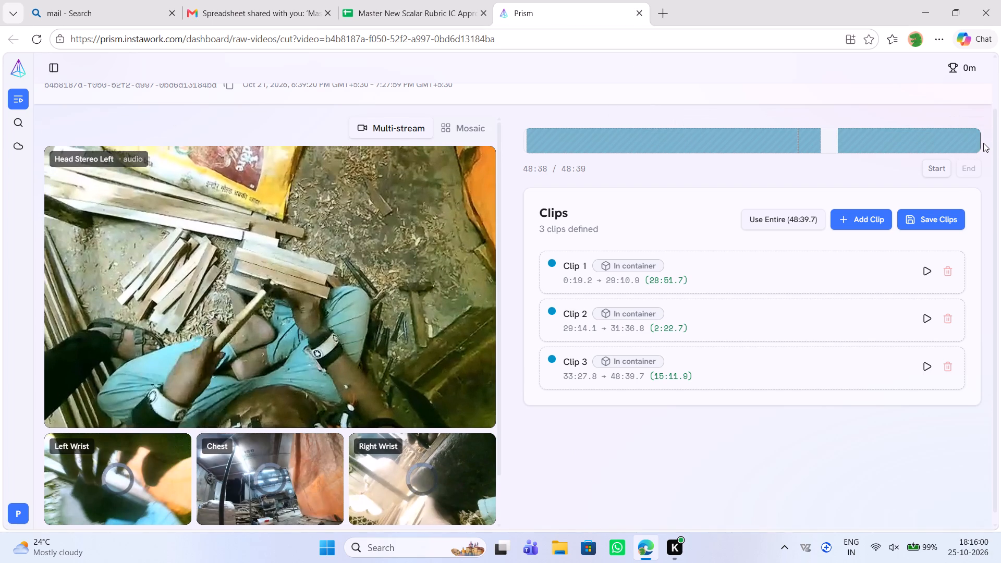
{"action": "left_click", "coordinate": [981, 142]}
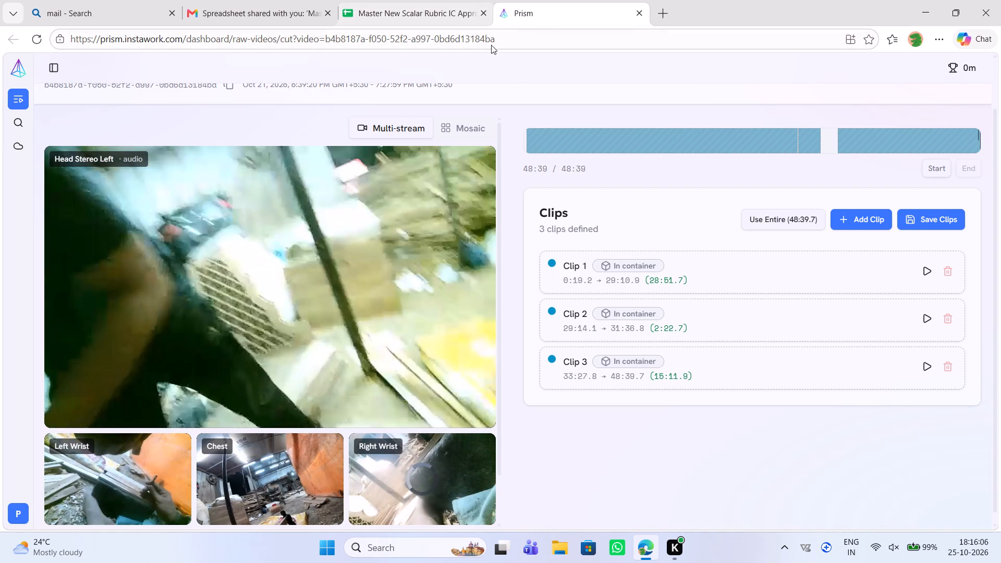
{"action": "left_click", "coordinate": [439, 13]}
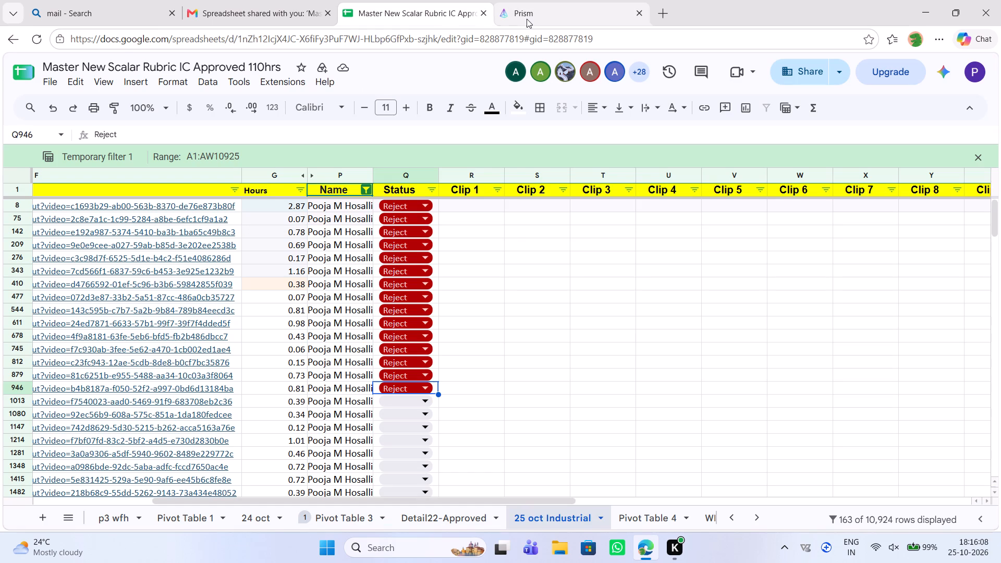
{"action": "left_click", "coordinate": [528, 19]}
{"action": "left_click", "coordinate": [541, 83]}
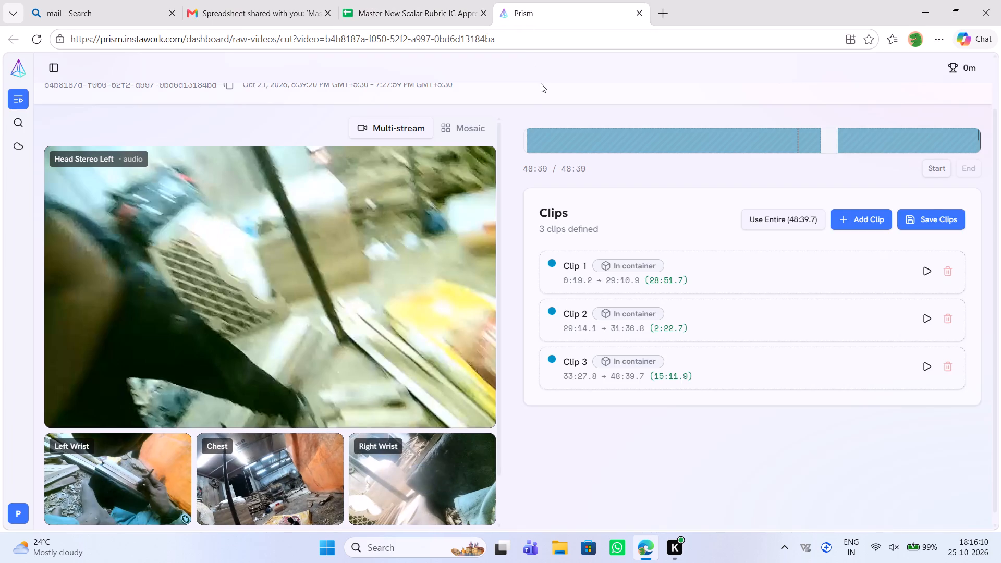
{"action": "left_click", "coordinate": [638, 15]}
Open the row 1013 video in Prism from its sheet link, preview it at about 8:19, and jump to its end.
{"action": "scroll", "coordinate": [395, 368], "scroll_direction": "up", "scroll_amount": 1}
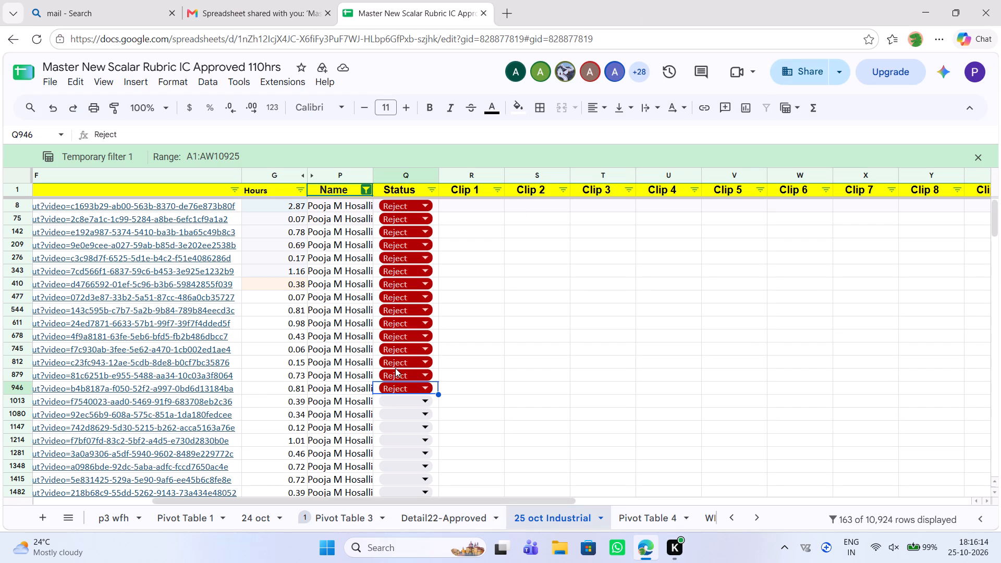
{"action": "scroll", "coordinate": [395, 368], "scroll_direction": "up", "scroll_amount": 1}
{"action": "left_click", "coordinate": [227, 397]}
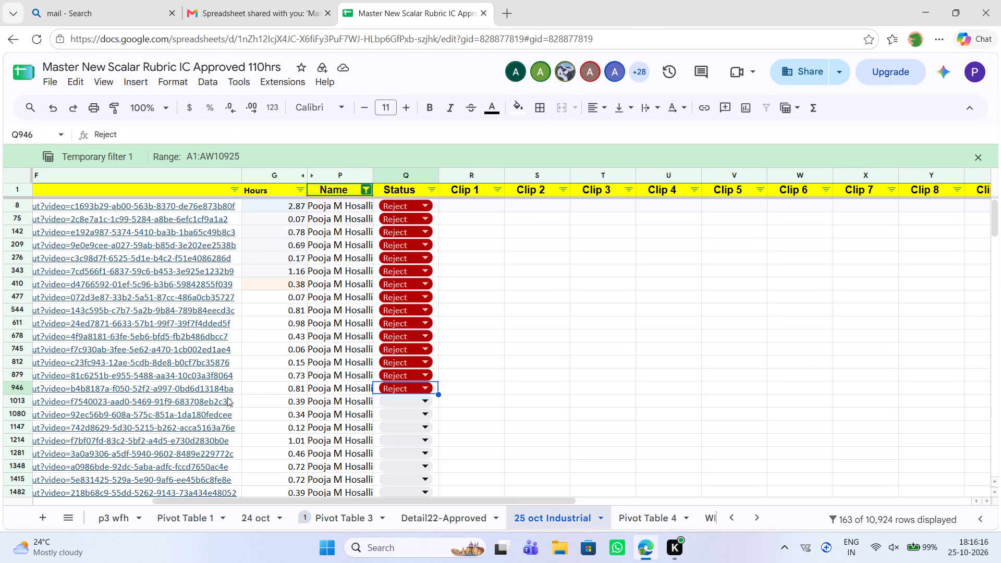
{"action": "left_click", "coordinate": [226, 404]}
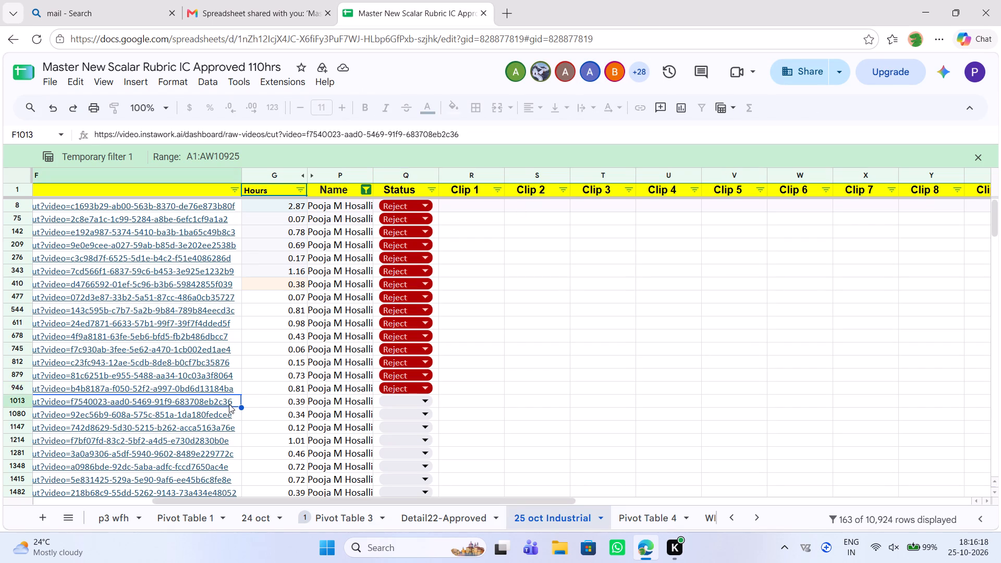
{"action": "left_click", "coordinate": [229, 404]}
{"action": "left_click", "coordinate": [145, 422]}
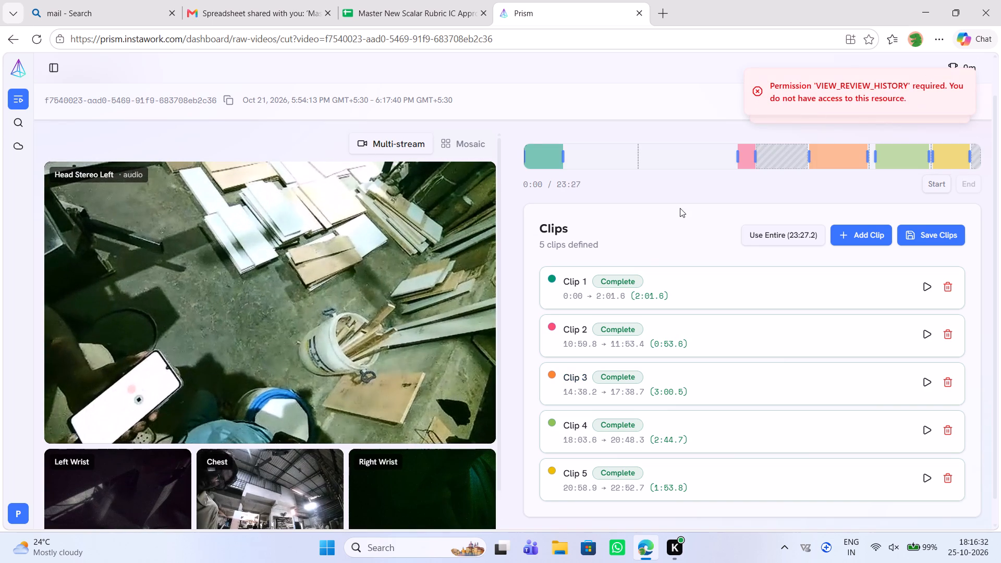
{"action": "left_click", "coordinate": [685, 160]}
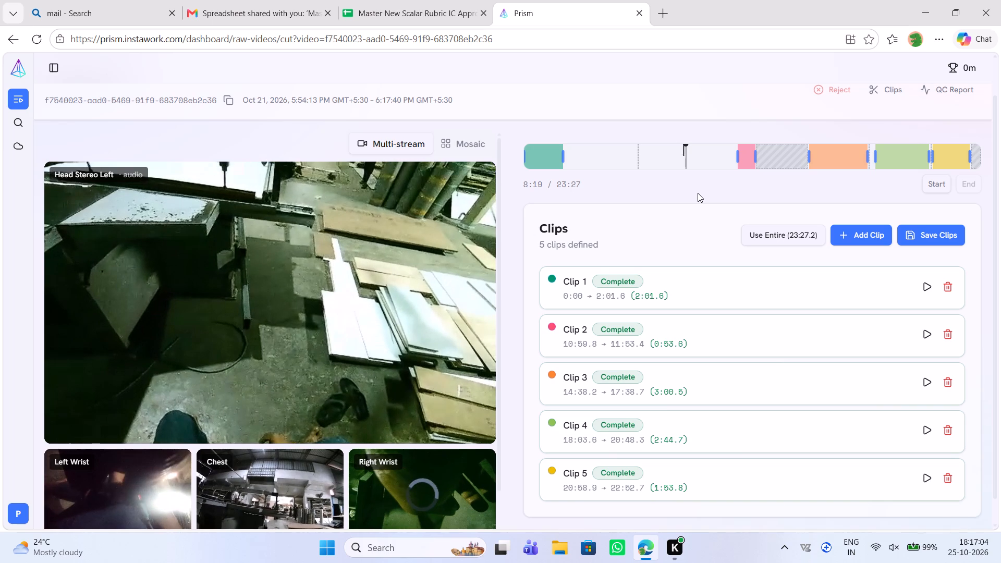
{"action": "left_click", "coordinate": [714, 158]}
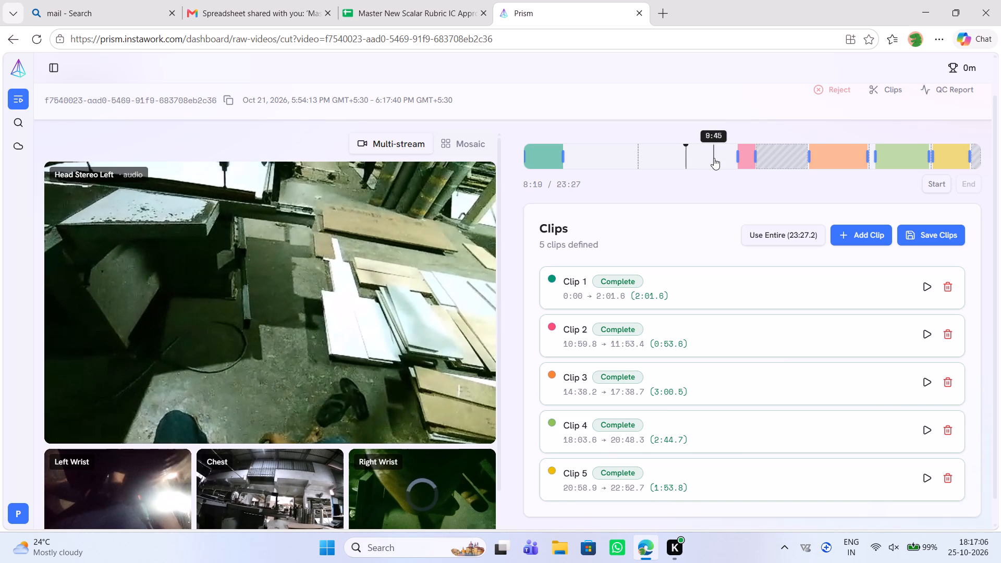
{"action": "left_click", "coordinate": [979, 159]}
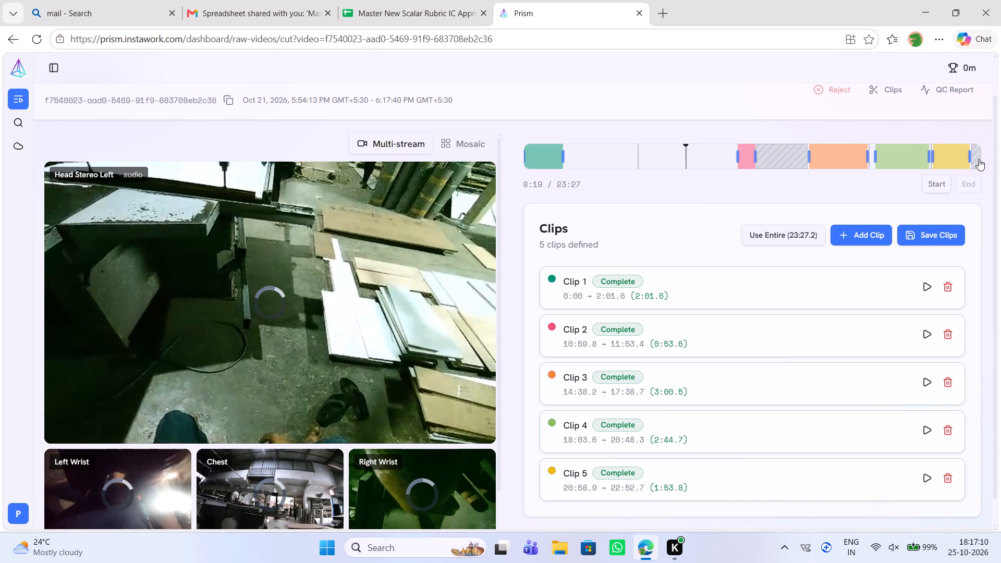
Set the Status of row 1013 to Reject in the 25 oct Industrial sheet and close its video in Prism.
{"action": "left_click", "coordinate": [438, 18]}
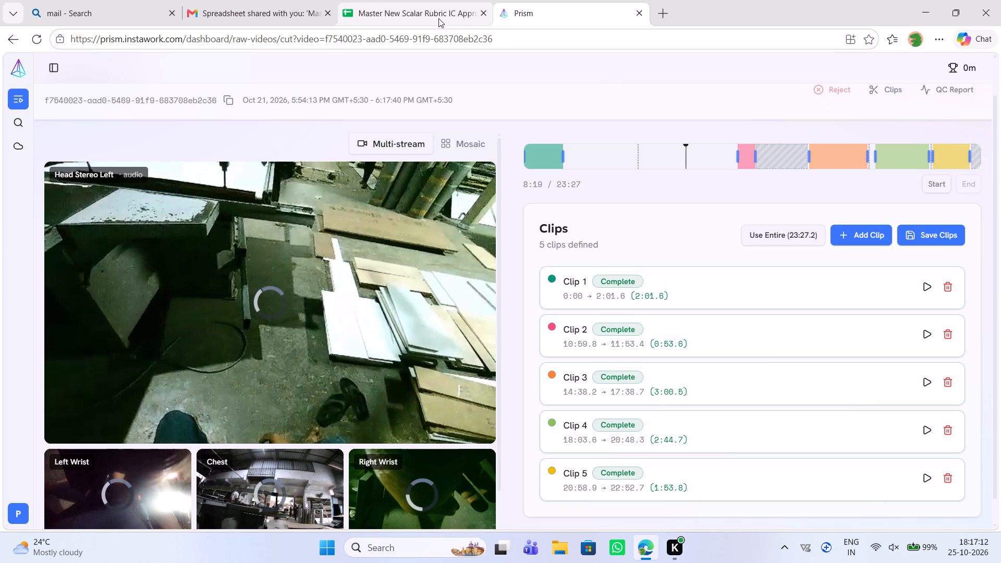
{"action": "left_click", "coordinate": [430, 398]}
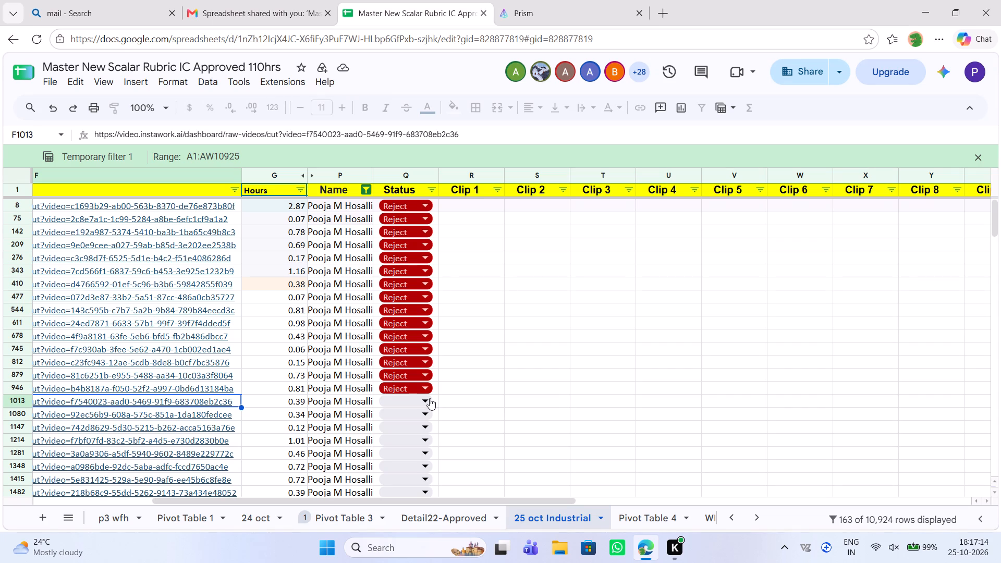
{"action": "left_click", "coordinate": [426, 401]}
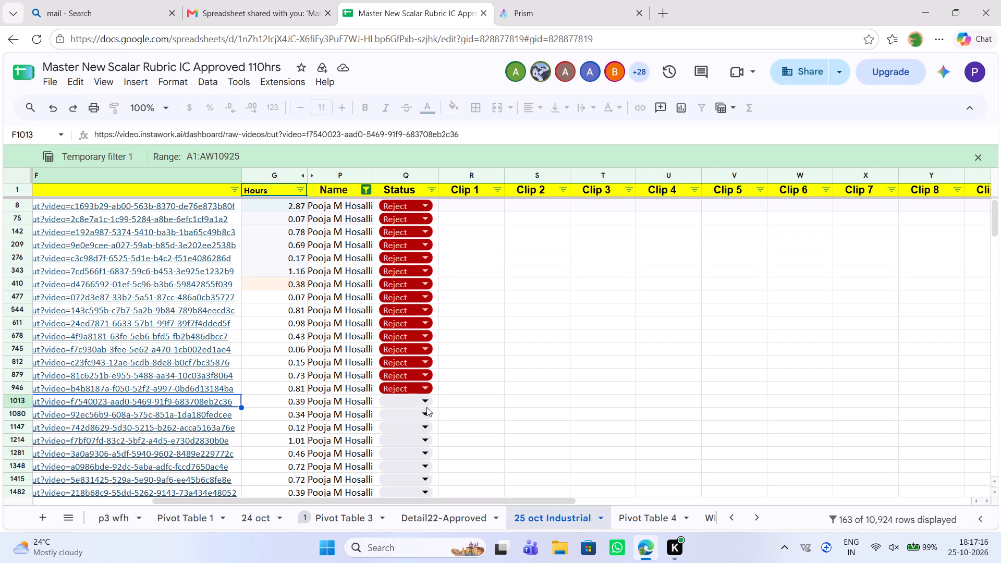
{"action": "left_click", "coordinate": [426, 402]}
{"action": "left_click", "coordinate": [433, 470]}
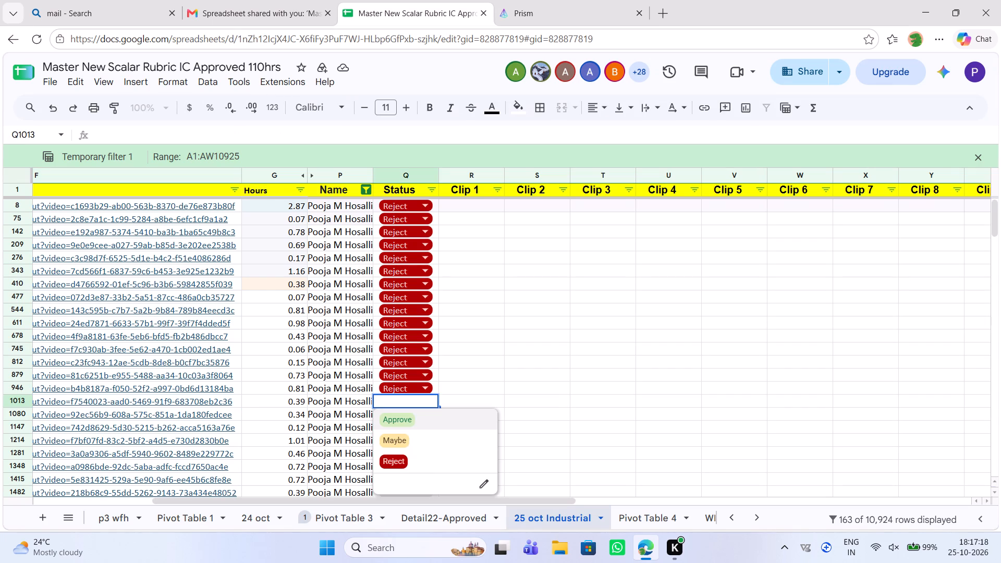
{"action": "left_click", "coordinate": [397, 458]}
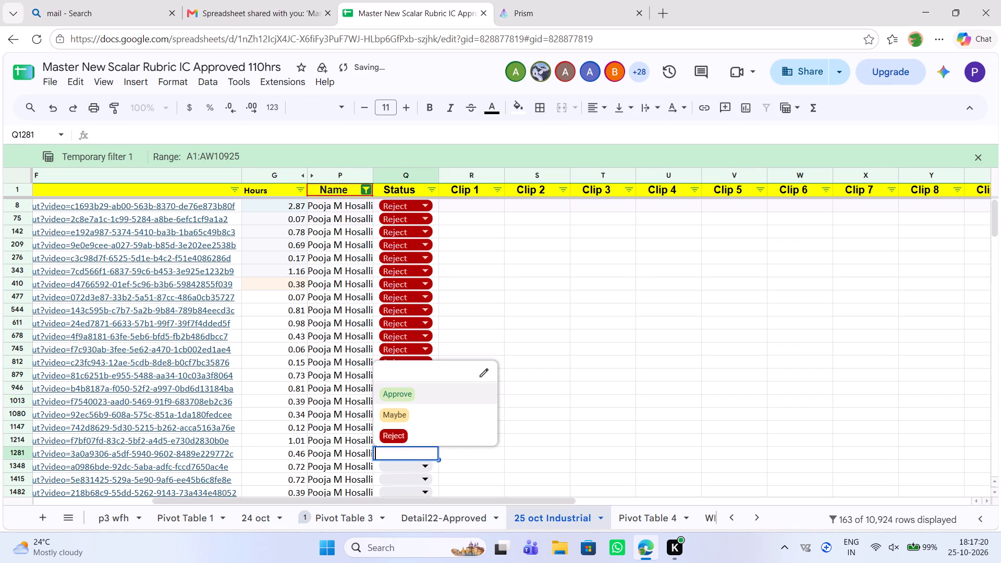
{"action": "left_click", "coordinate": [510, 451]}
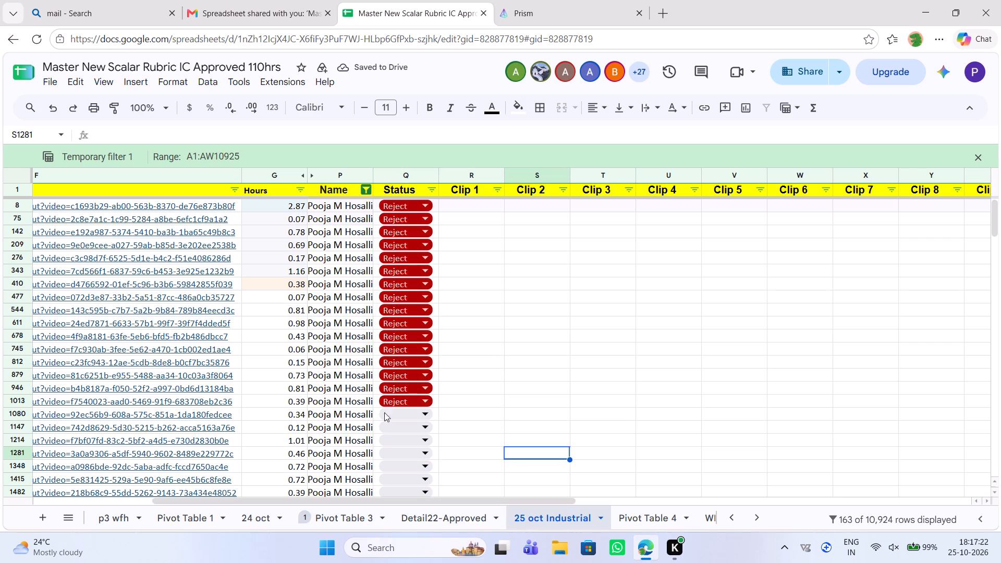
{"action": "left_click", "coordinate": [580, 9]}
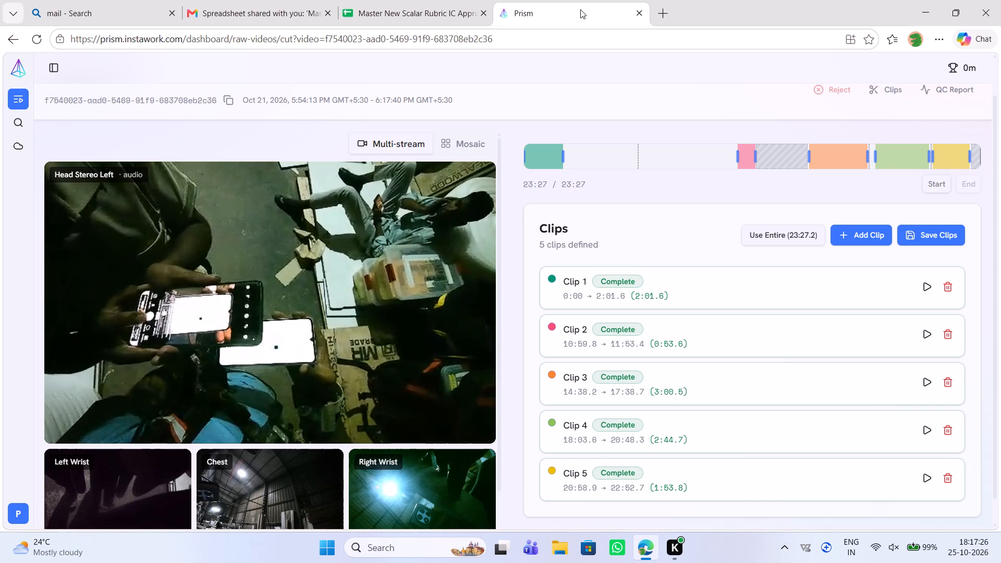
{"action": "left_click", "coordinate": [639, 13]}
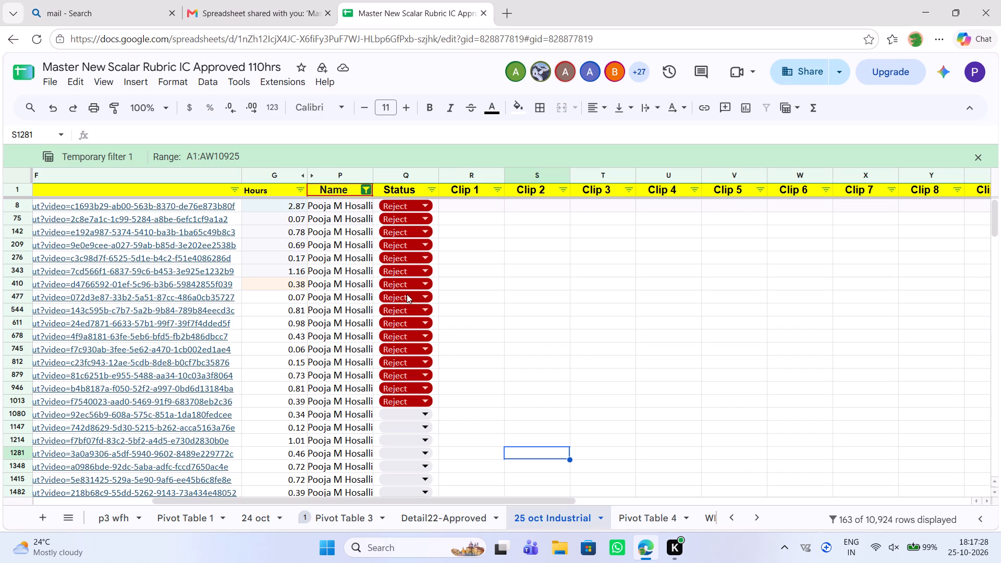
Open the row 1080 video in Prism from its link in the 25 oct Industrial sheet.
{"action": "left_click", "coordinate": [225, 413]}
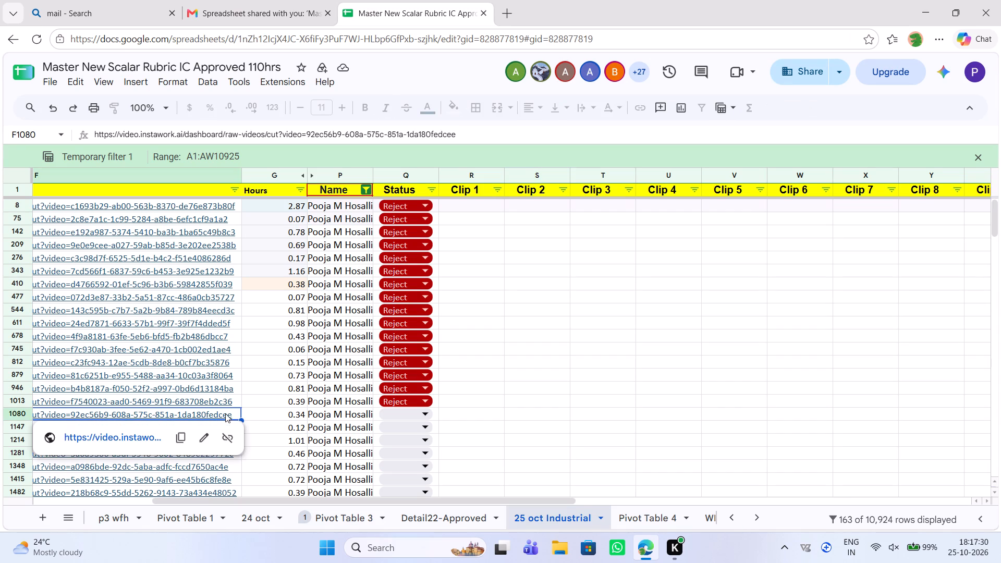
{"action": "left_click", "coordinate": [148, 433]}
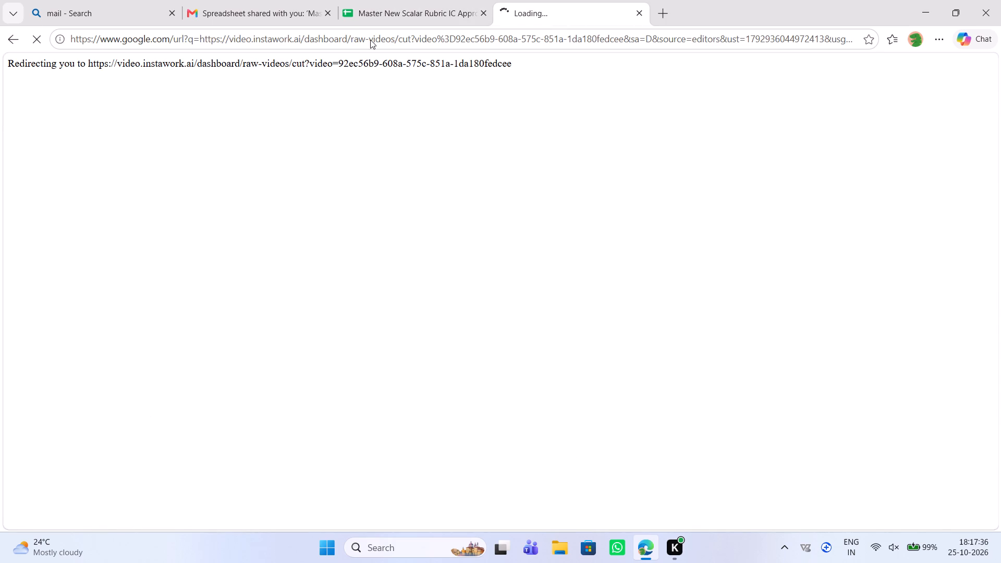
Look over the per-reviewer figures in Pivot Table 4 and return to the 25 oct Industrial sheet.
{"action": "left_click", "coordinate": [398, 7]}
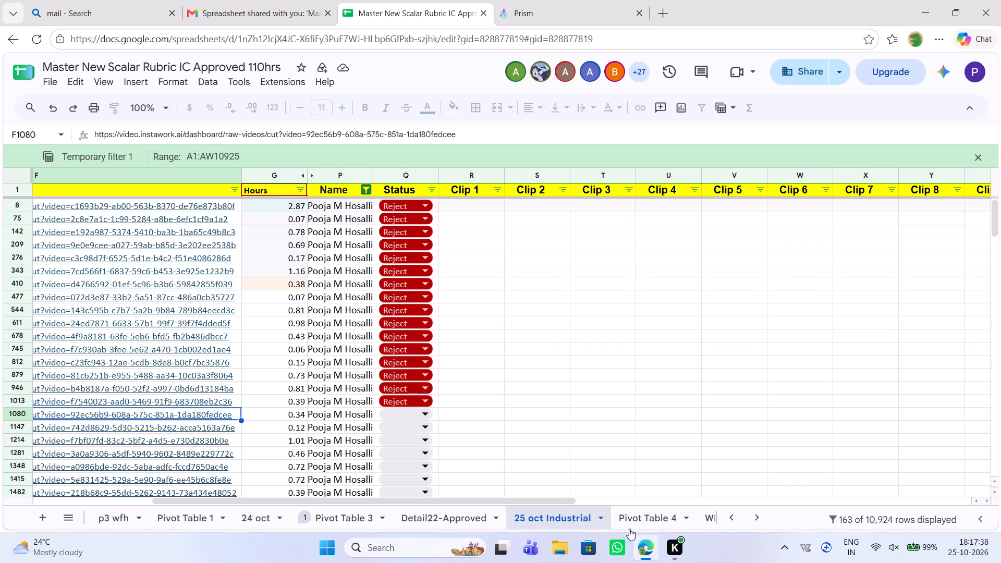
{"action": "left_click", "coordinate": [640, 523]}
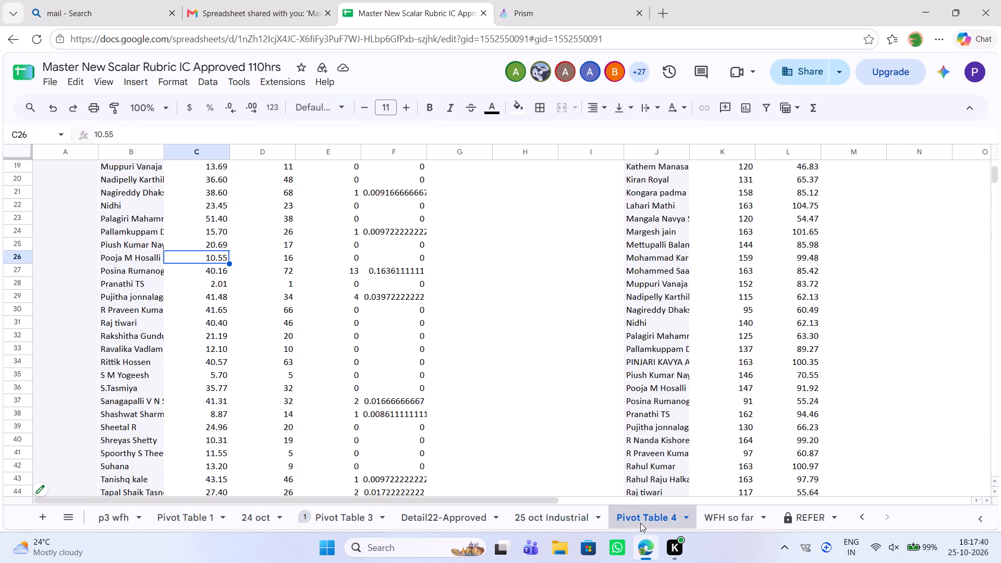
{"action": "scroll", "coordinate": [283, 315], "scroll_direction": "up", "scroll_amount": 1}
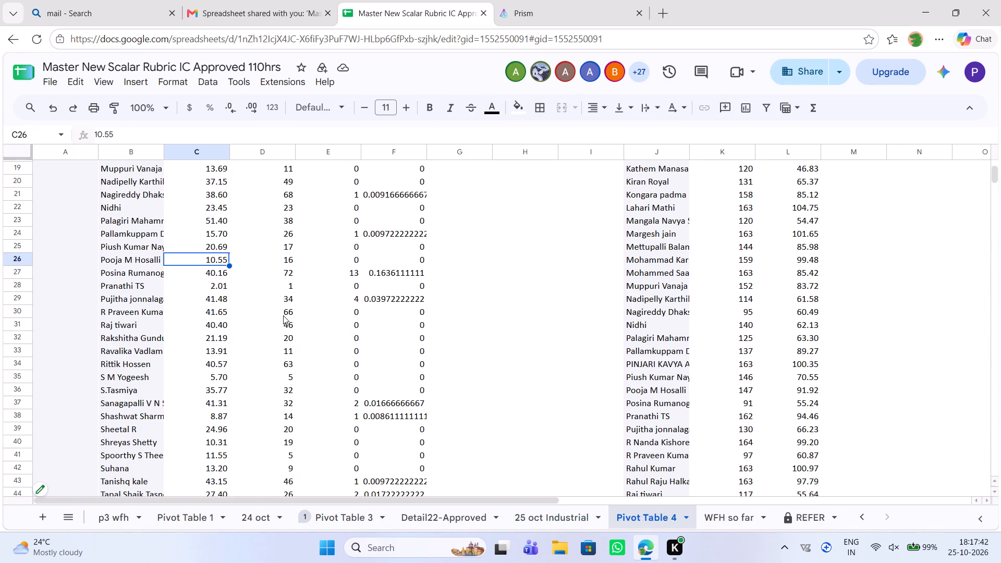
{"action": "scroll", "coordinate": [283, 315], "scroll_direction": "up", "scroll_amount": 2}
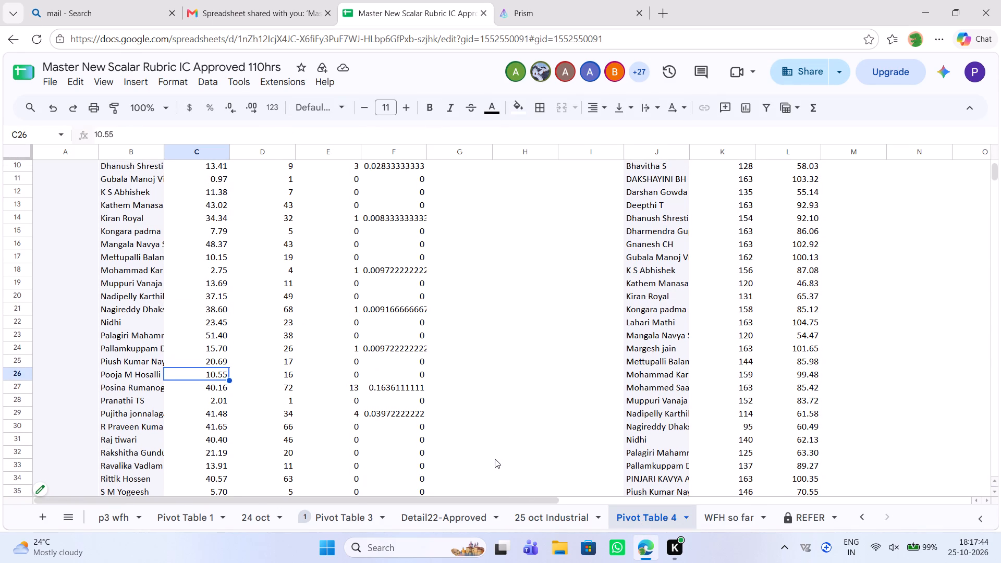
{"action": "left_click", "coordinate": [545, 515]}
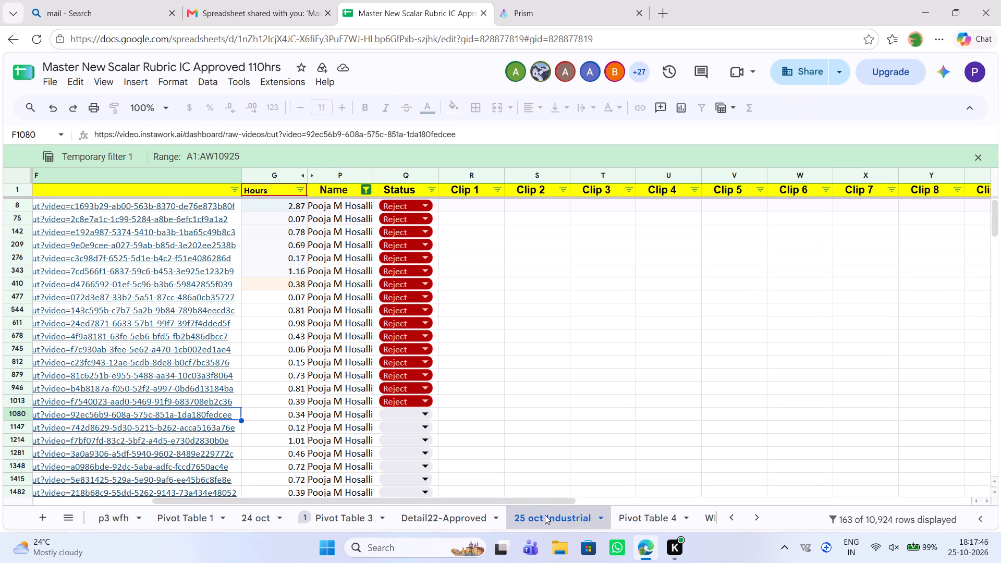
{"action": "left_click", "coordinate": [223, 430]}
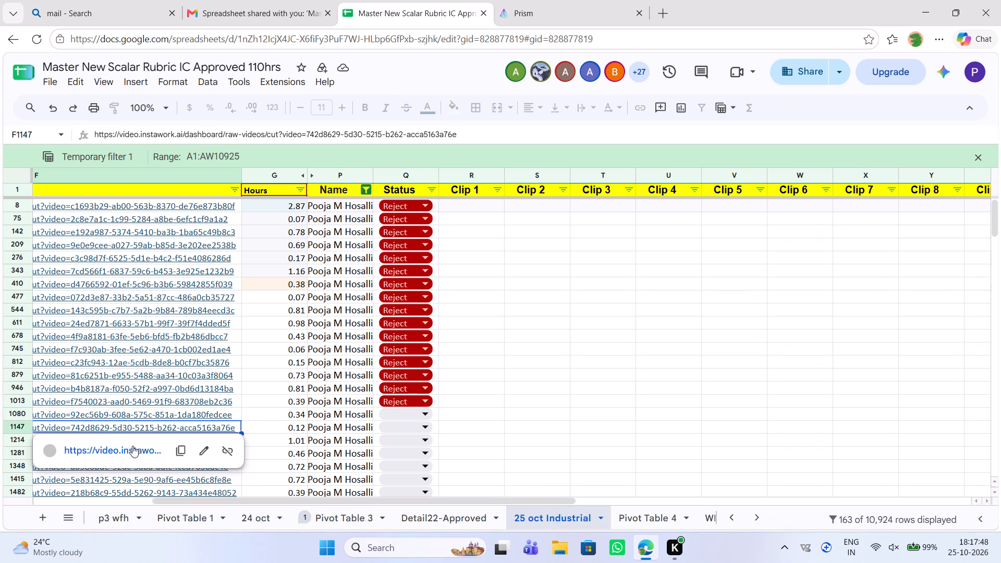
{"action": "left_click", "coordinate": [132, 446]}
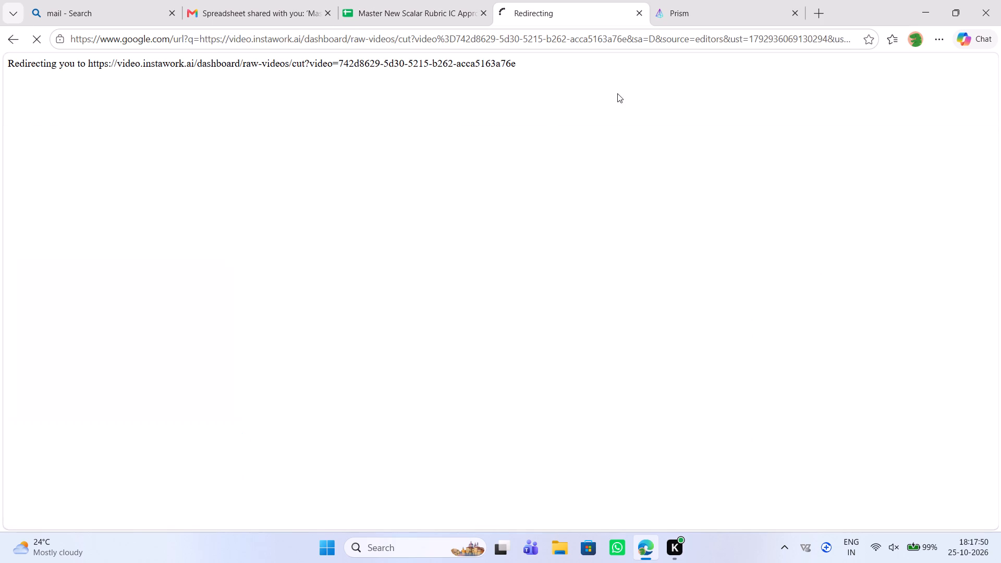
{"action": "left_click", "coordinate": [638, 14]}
Preview the row 1080 video in Prism at about 14:47, in the uncovered stretch after Clip 1.
{"action": "left_click", "coordinate": [588, 10]}
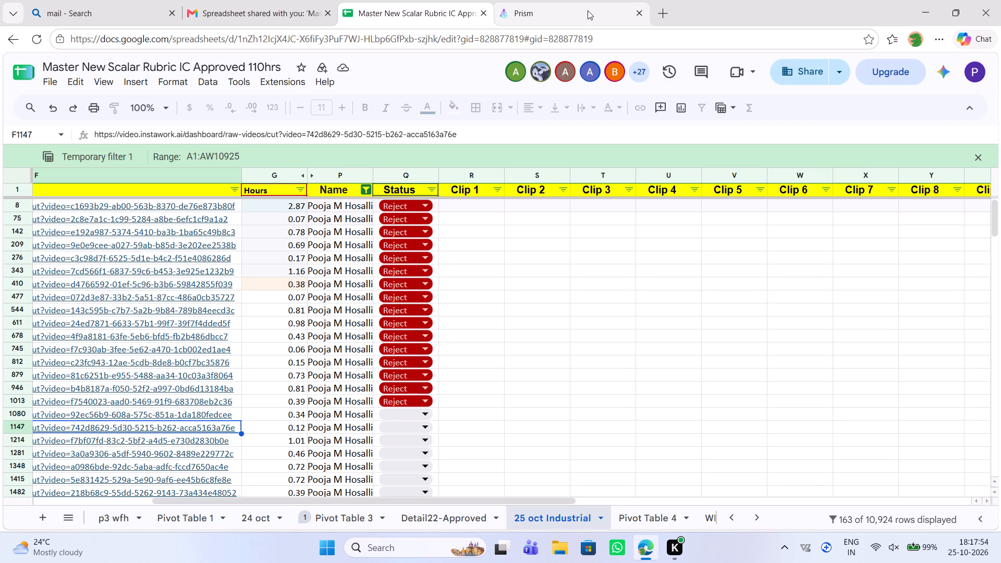
{"action": "left_click", "coordinate": [426, 11]}
{"action": "left_click", "coordinate": [395, 414]}
{"action": "left_click", "coordinate": [540, 12]}
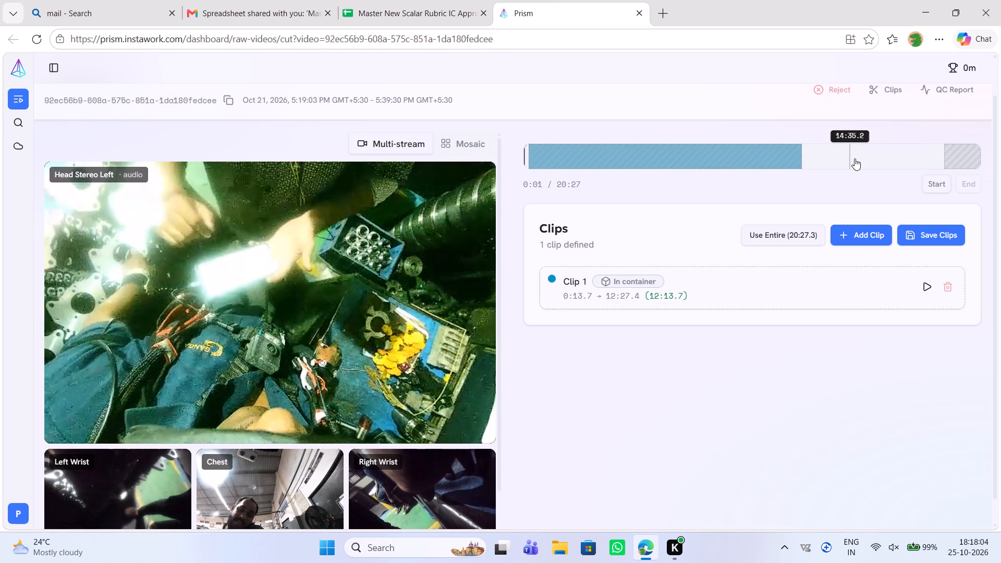
{"action": "left_click", "coordinate": [854, 158]}
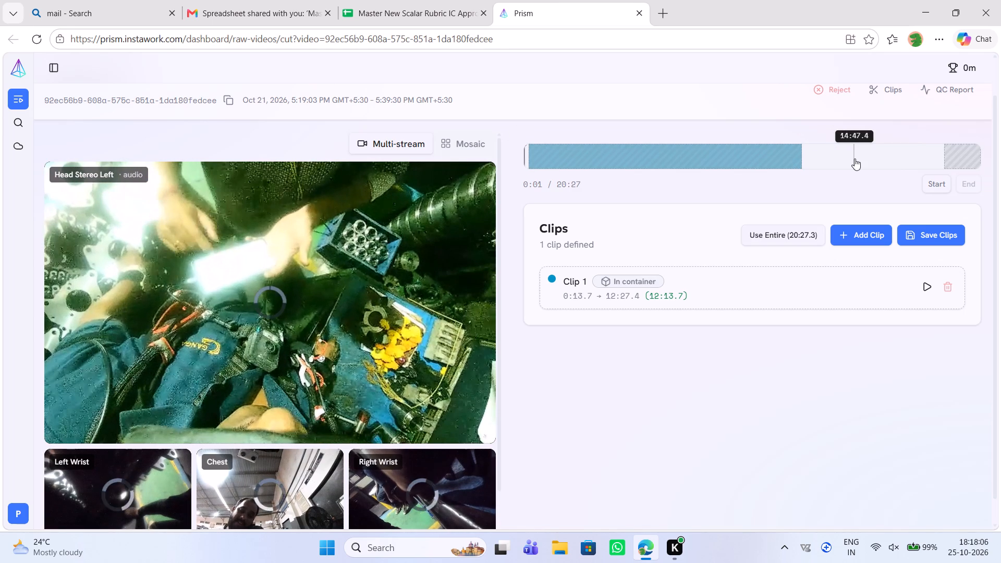
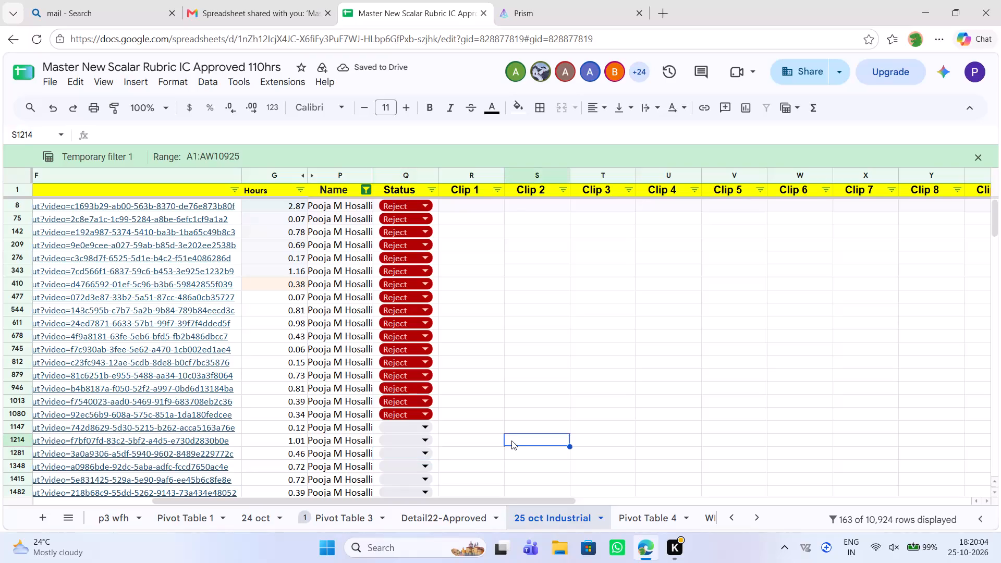
Return to the row 1080 video in Prism and close it.
{"action": "left_click", "coordinate": [602, 10]}
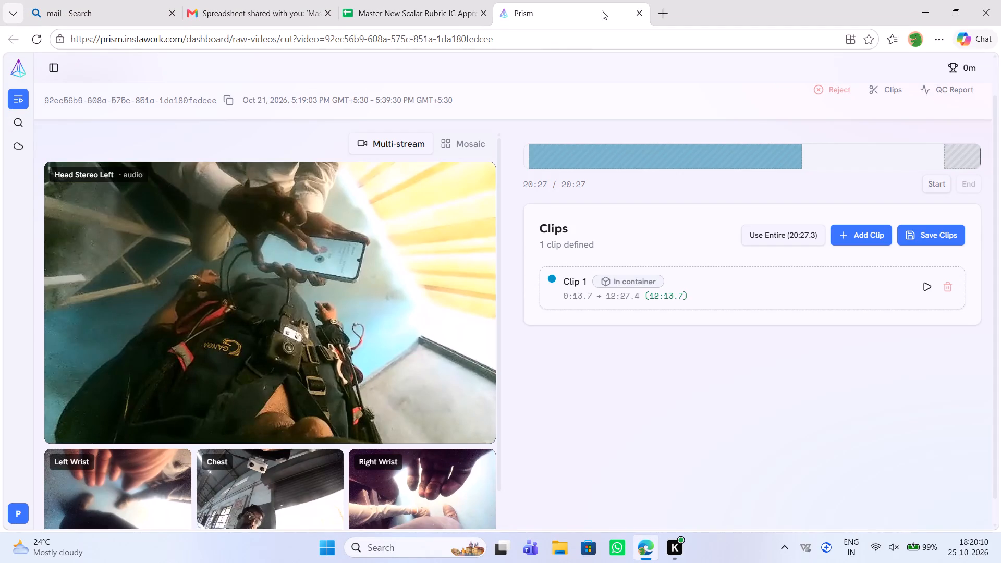
{"action": "left_click", "coordinate": [644, 13]}
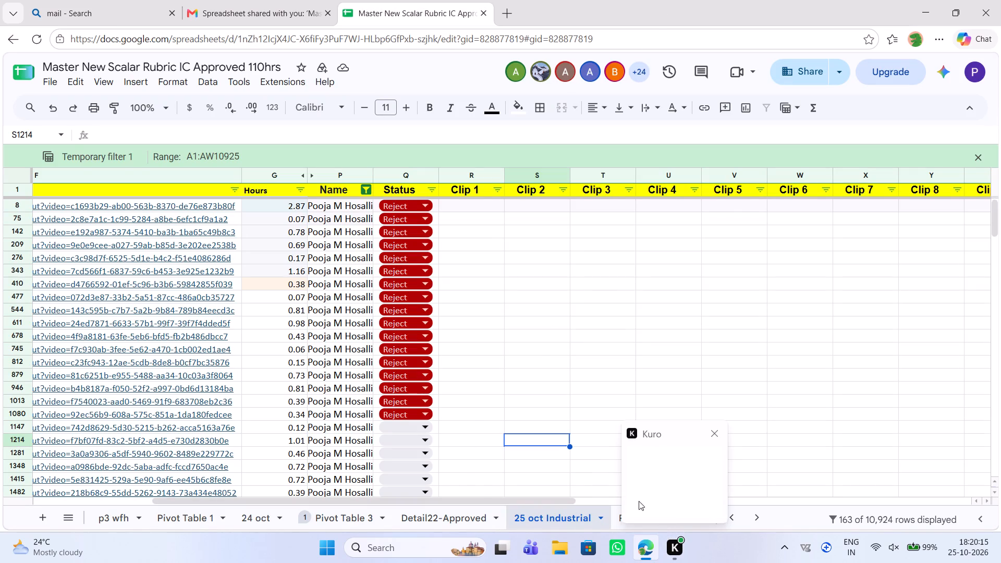
Check the per-reviewer figures in Pivot Table 4 and return to the 25 oct Industrial sheet.
{"action": "left_click", "coordinate": [629, 514]}
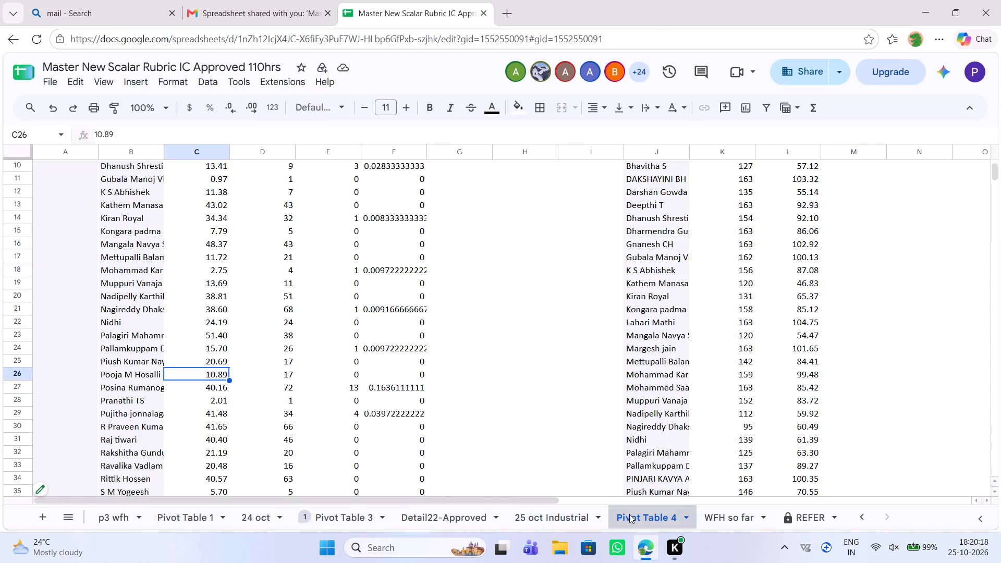
{"action": "left_click", "coordinate": [550, 513]}
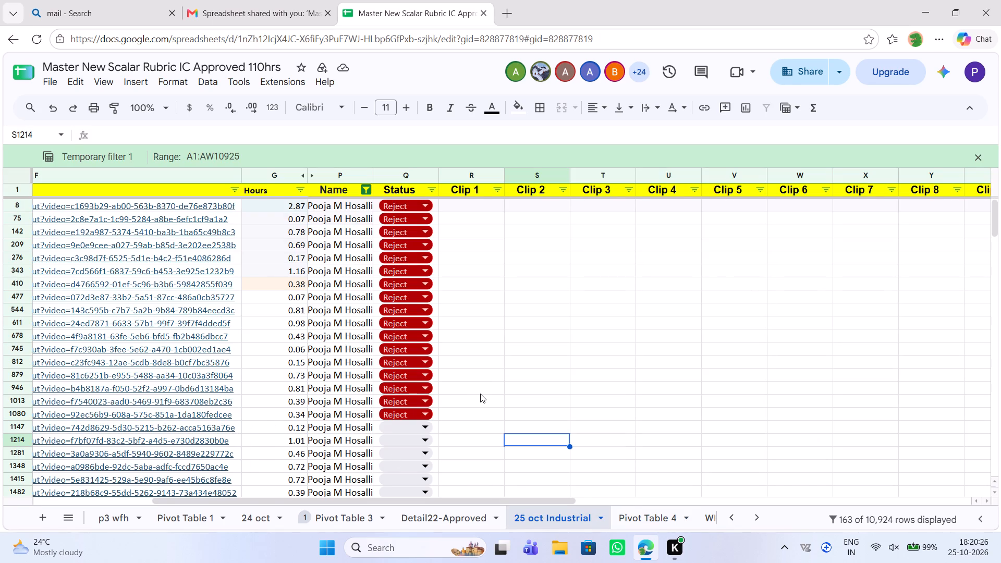
Open the row 1147 video in Prism from its link in the 25 oct Industrial sheet.
{"action": "left_click", "coordinate": [234, 424]}
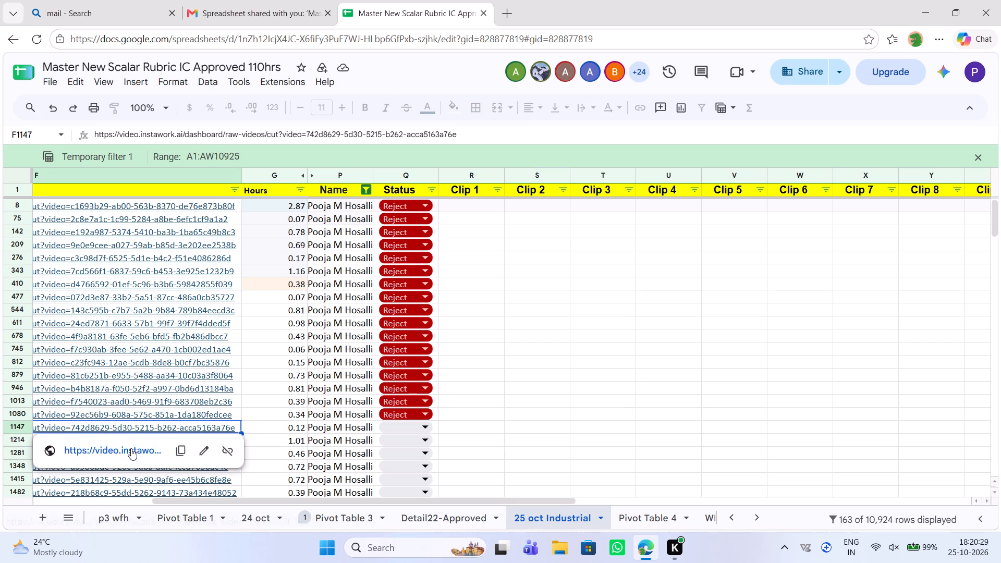
{"action": "left_click", "coordinate": [131, 448]}
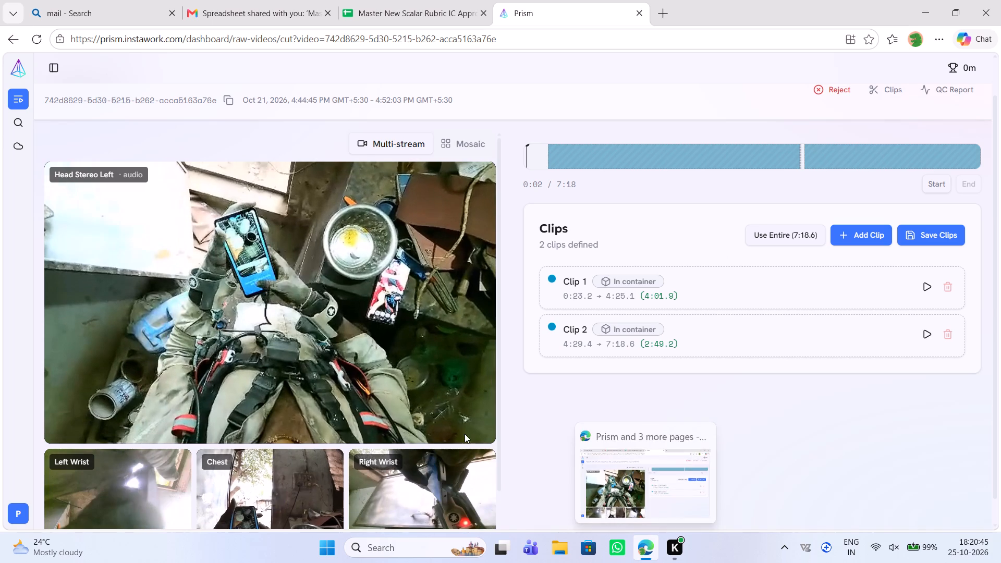
Preview the opening of the row 1147 video and jump to about 0:20, in the uncovered stretch before Clip 1.
{"action": "left_click", "coordinate": [389, 371]}
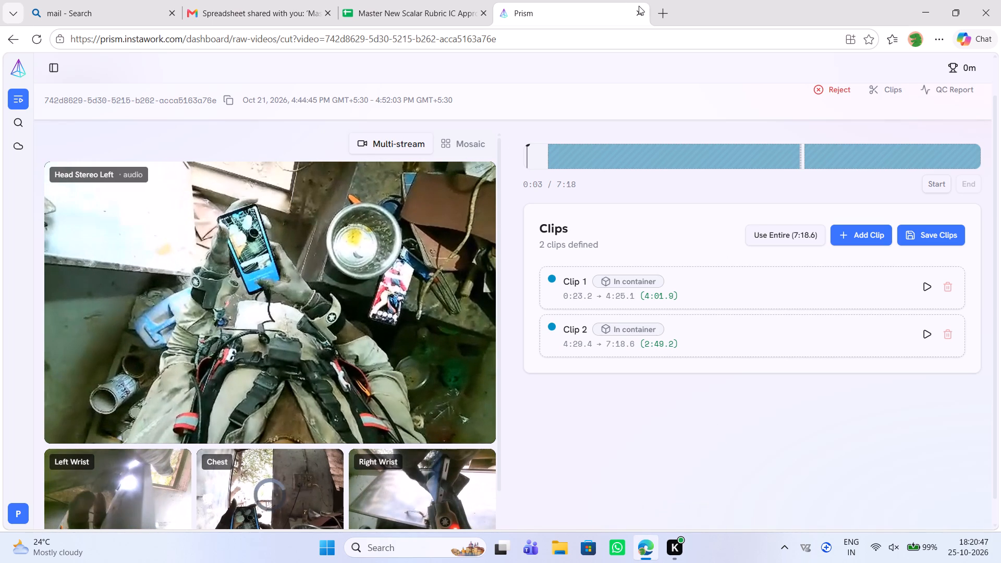
{"action": "left_click", "coordinate": [481, 209]}
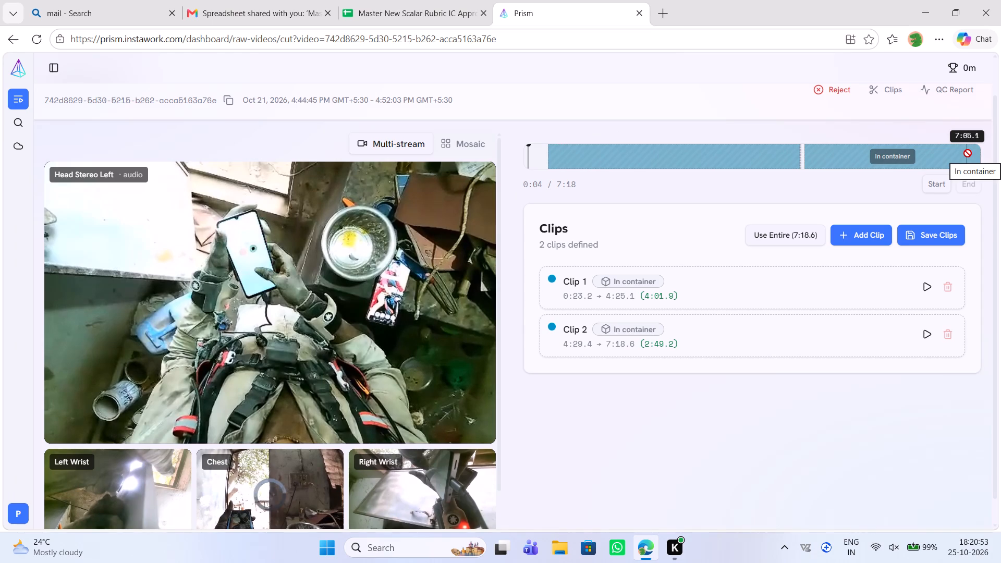
{"action": "left_click", "coordinate": [545, 160]}
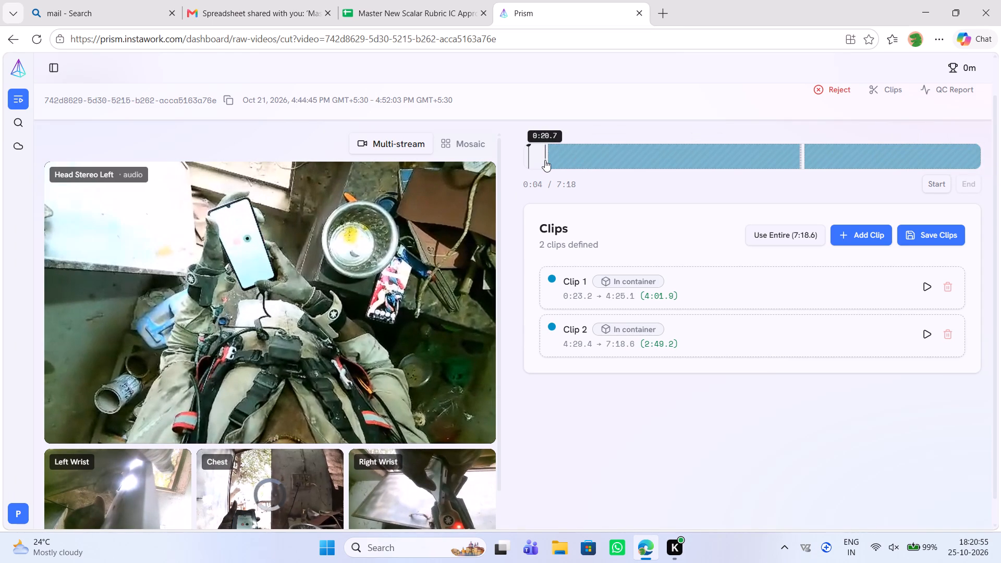
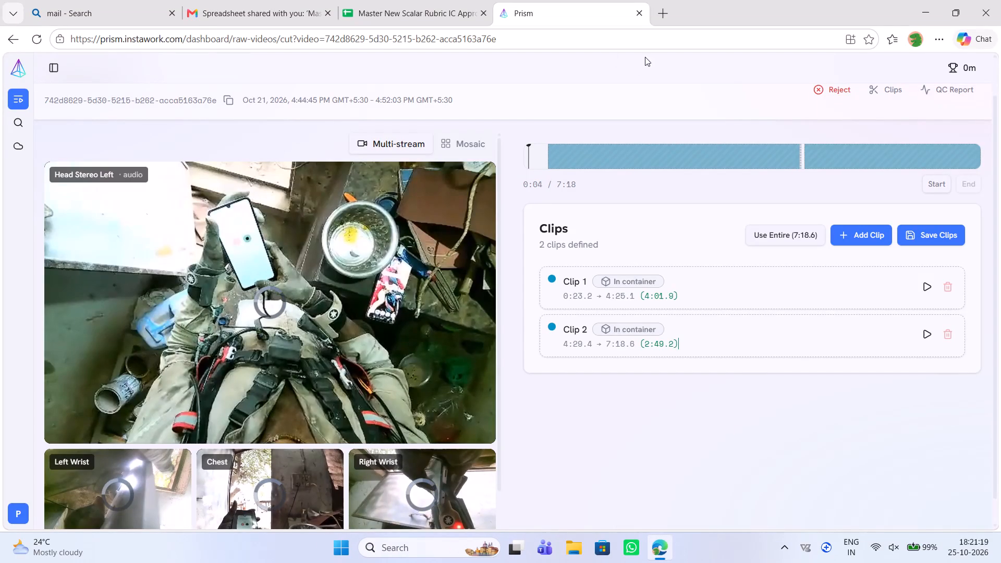
Close the row 1147 video in Prism and return to the 25 oct Industrial sheet.
{"action": "left_click", "coordinate": [639, 16]}
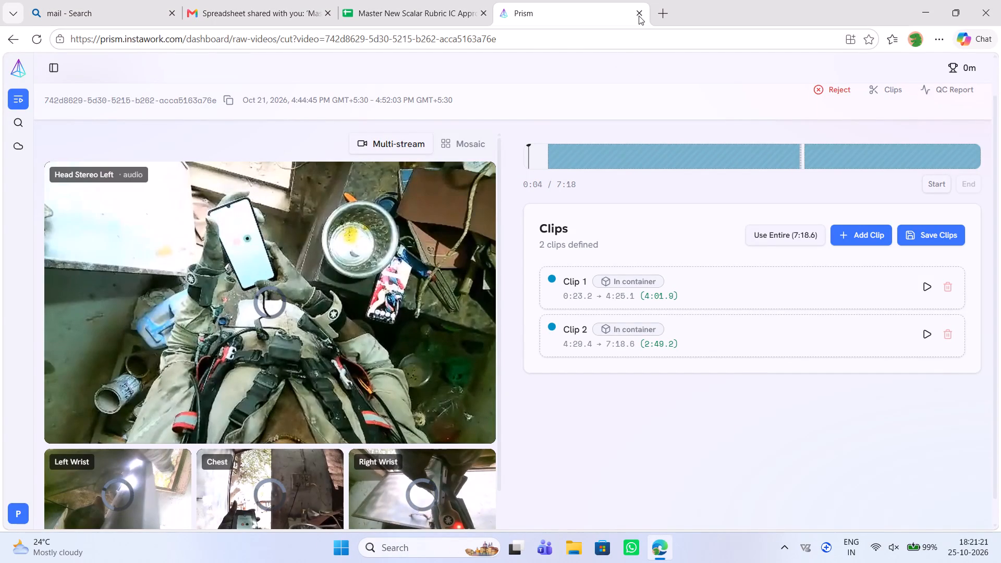
{"action": "left_click", "coordinate": [639, 14]}
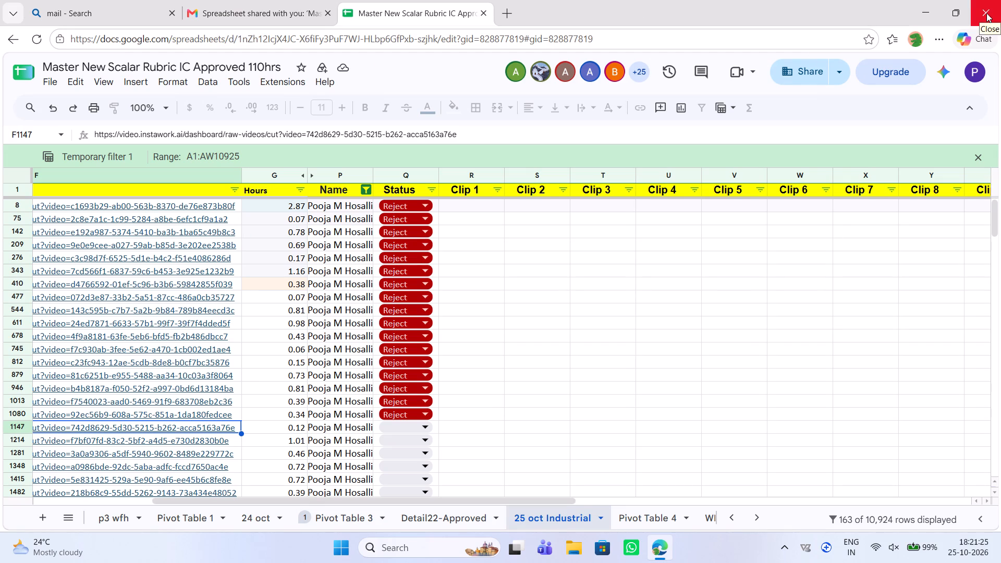
For row 276, set Segment to Small Object Manipulation and PII Blur to No.
{"action": "scroll", "coordinate": [834, 283], "scroll_direction": "left", "scroll_amount": 5}
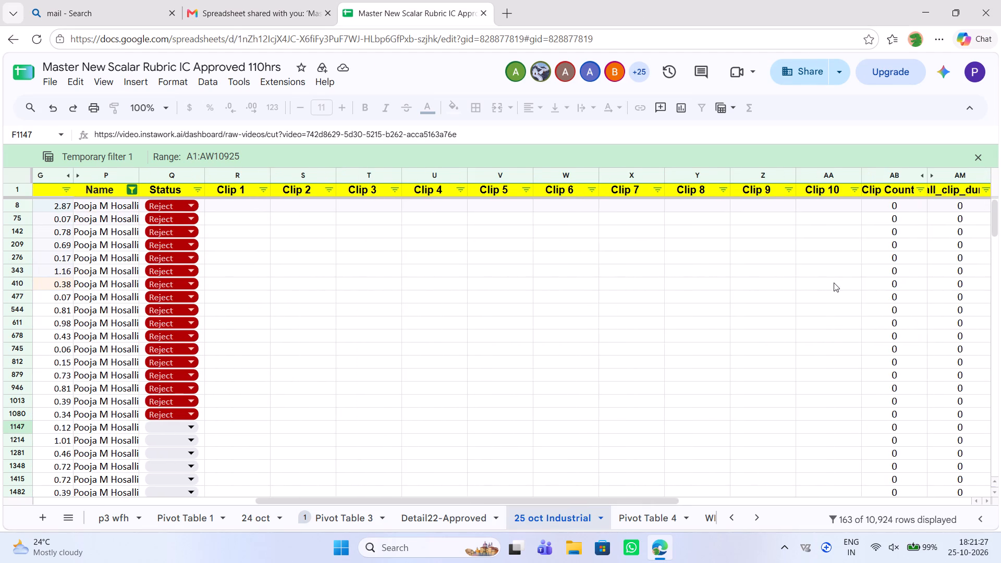
{"action": "scroll", "coordinate": [834, 283], "scroll_direction": "left", "scroll_amount": 5}
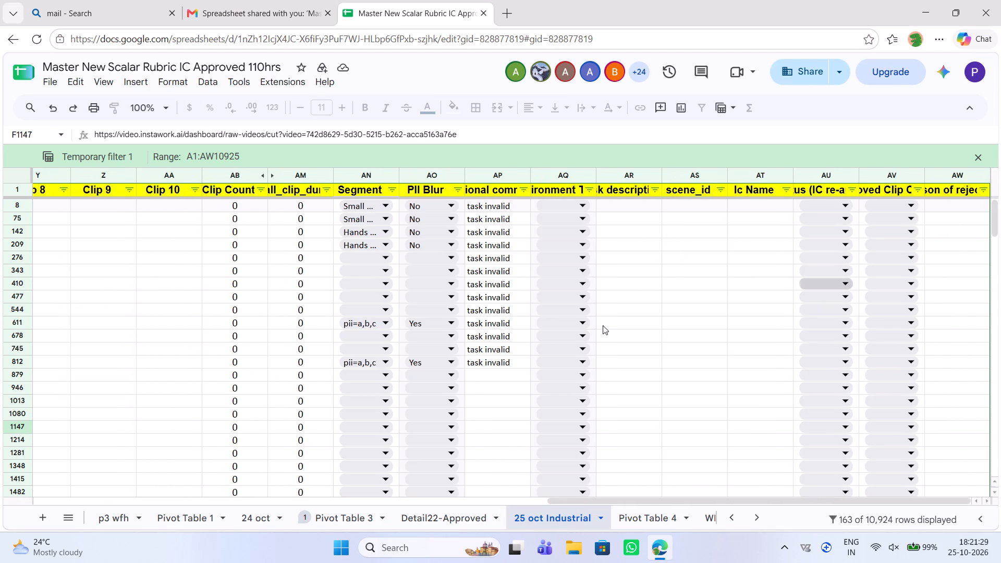
{"action": "left_click", "coordinate": [381, 258]}
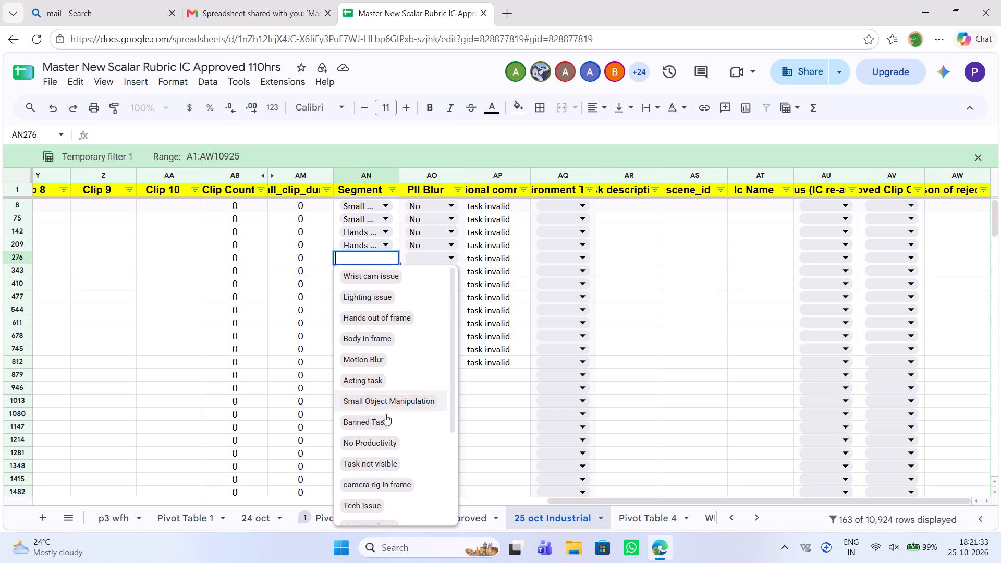
{"action": "left_click", "coordinate": [388, 404]}
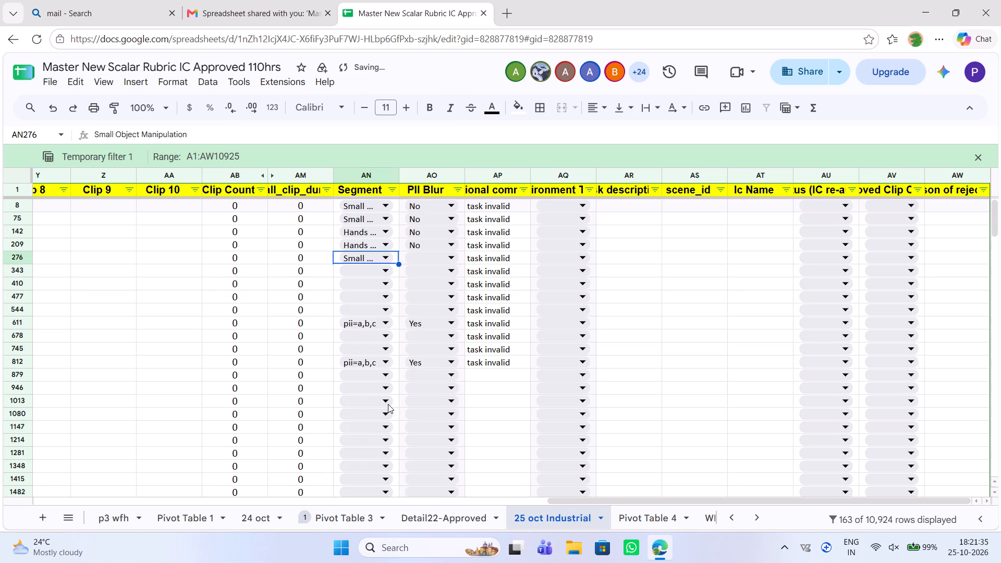
{"action": "left_click", "coordinate": [436, 259]}
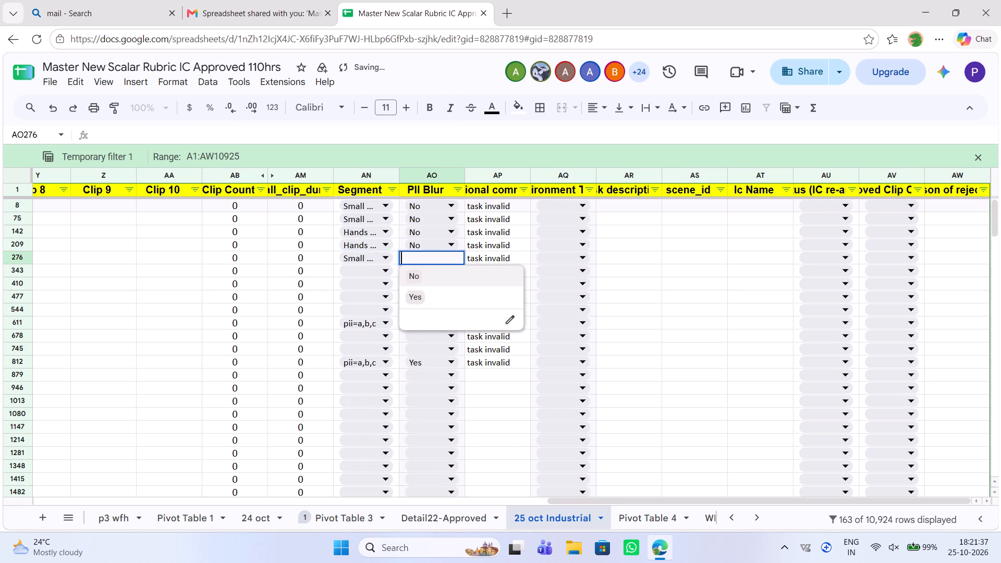
{"action": "left_click", "coordinate": [436, 280]}
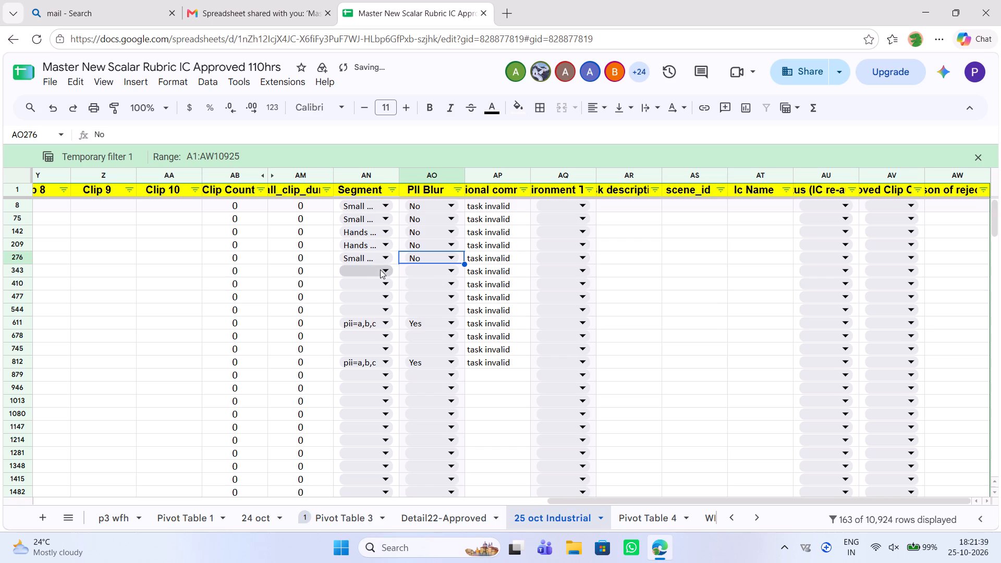
Set Segment to Hands out of frame for row 343 and Small Object Manipulation for row 410, with PII Blur No for both.
{"action": "left_click", "coordinate": [380, 270]}
{"action": "left_click", "coordinate": [381, 322]}
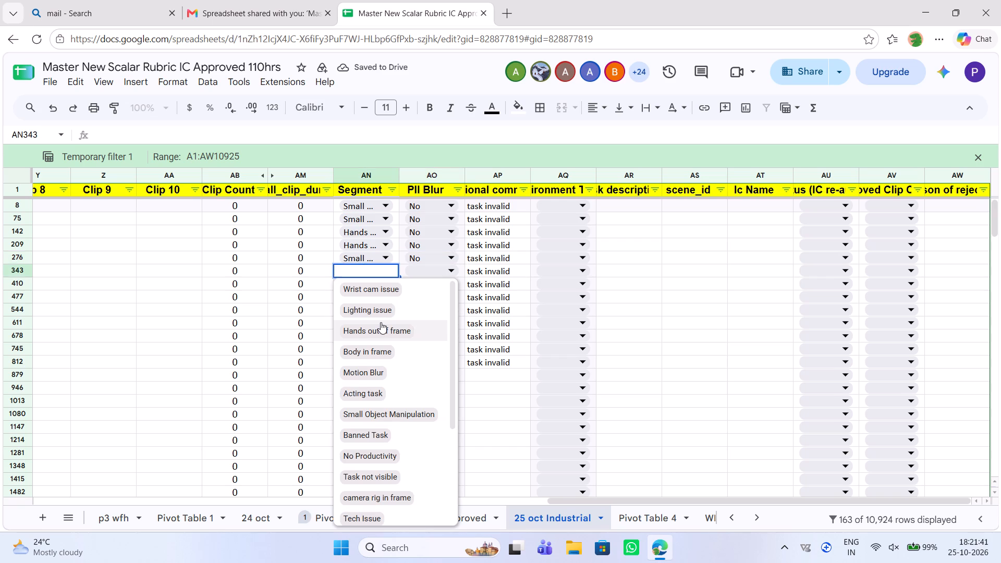
{"action": "left_click", "coordinate": [378, 285]}
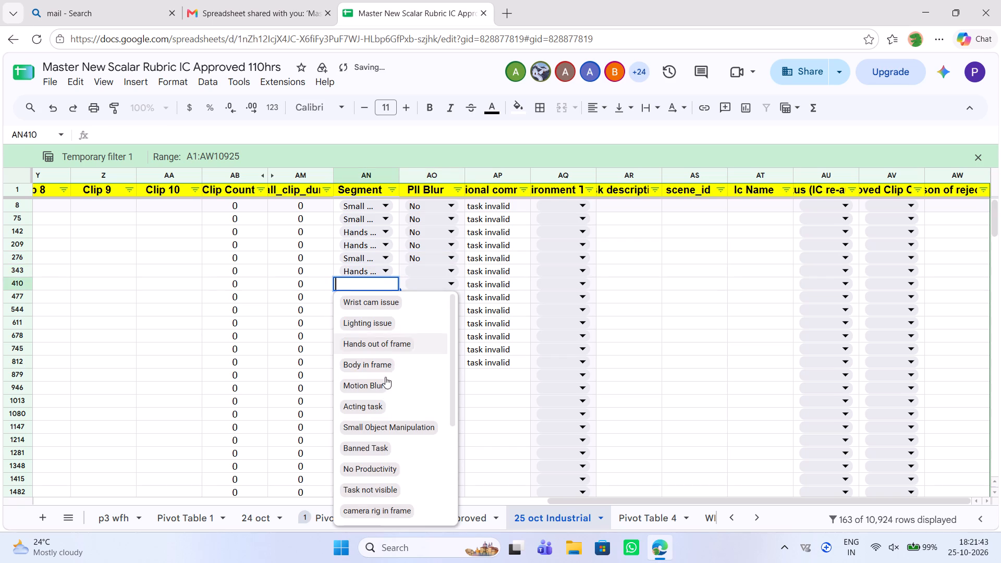
{"action": "left_click", "coordinate": [391, 426]}
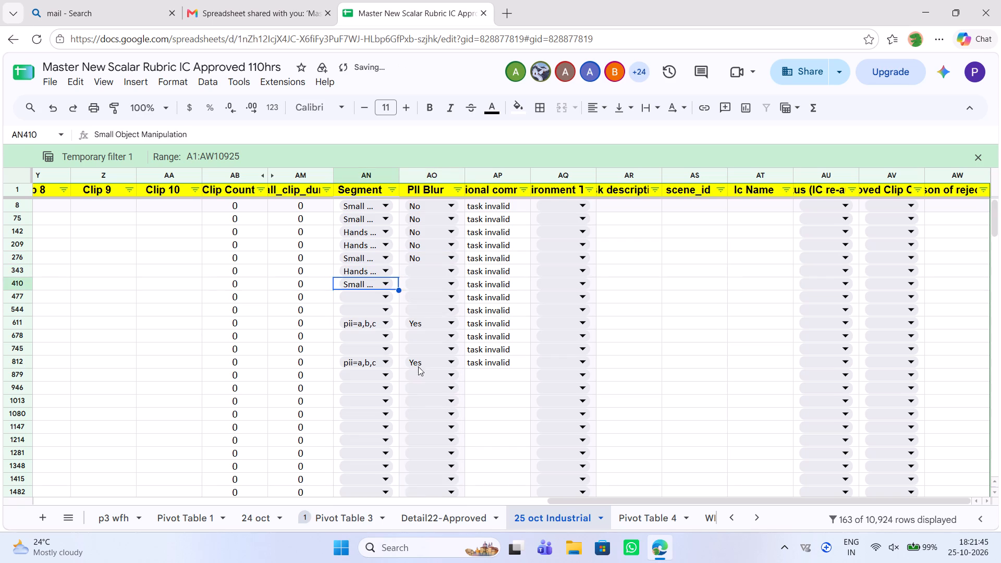
{"action": "left_click", "coordinate": [443, 277]}
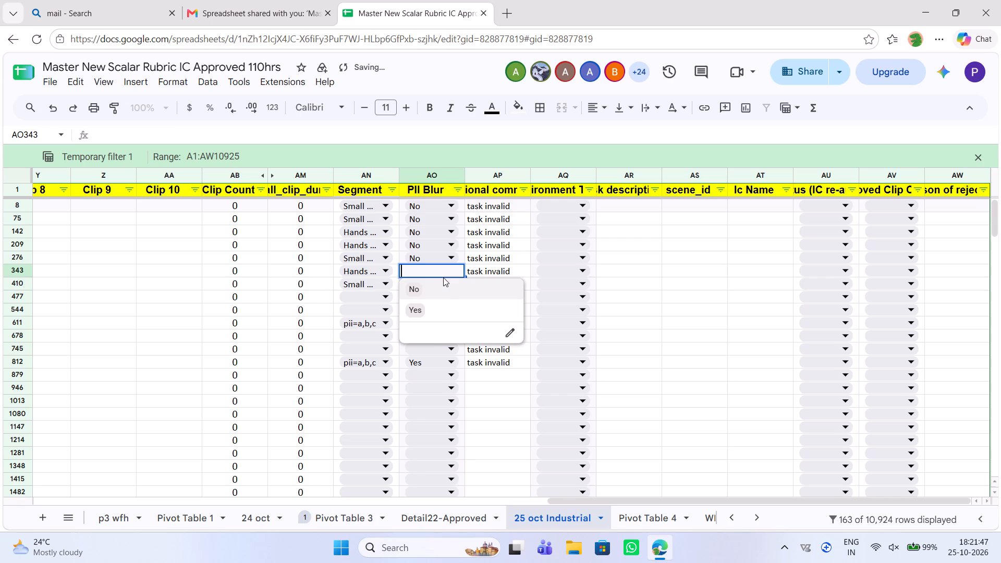
{"action": "left_click", "coordinate": [441, 290]}
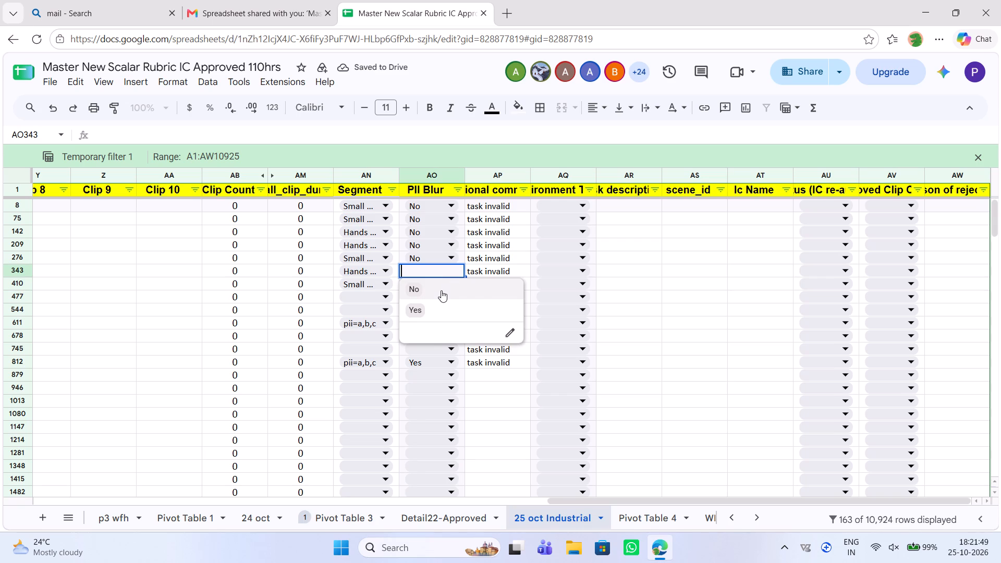
{"action": "left_click", "coordinate": [441, 290]}
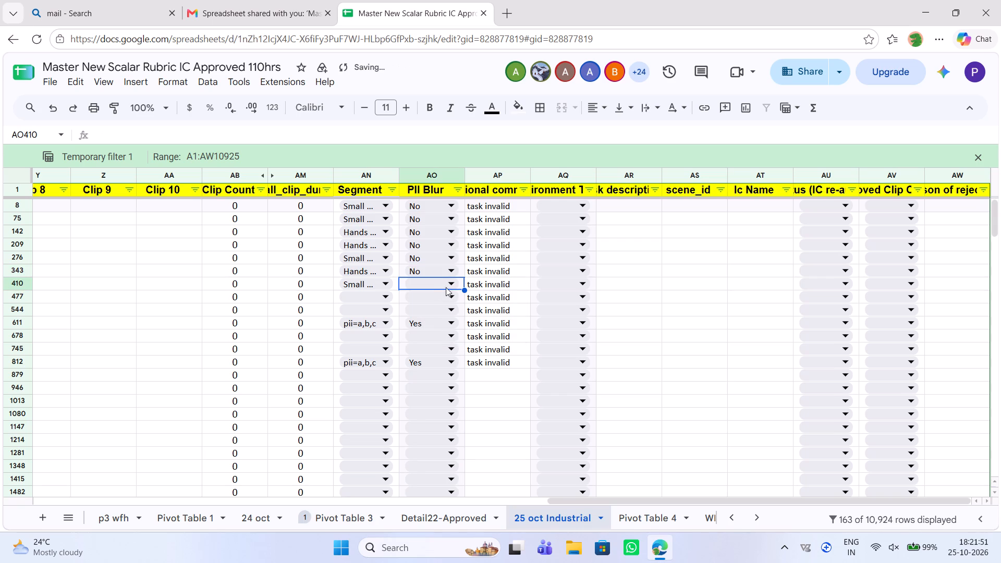
{"action": "left_click", "coordinate": [450, 284]}
{"action": "left_click", "coordinate": [446, 298]}
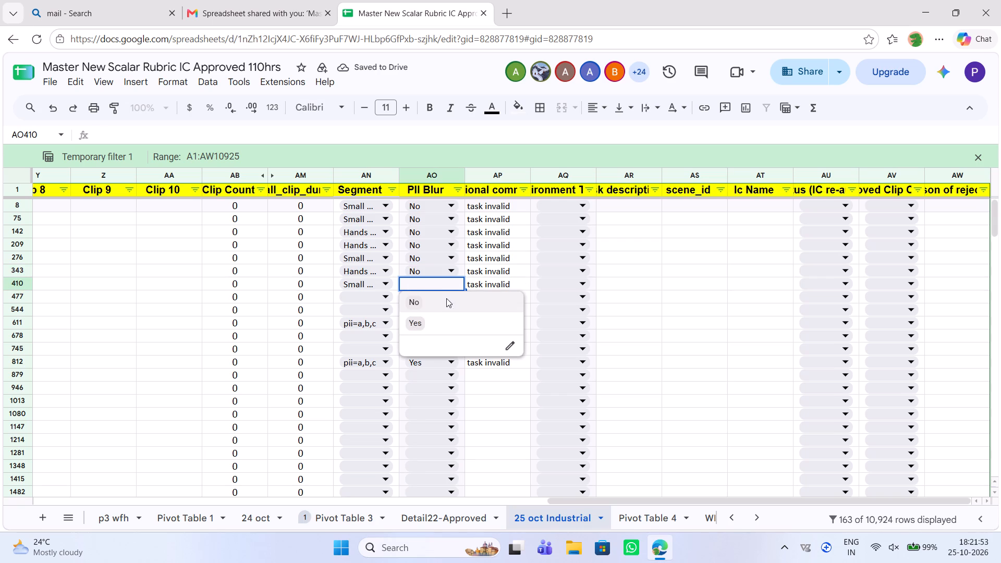
Set PII Blur to No for rows 477, 544, 678, 879 and 745.
{"action": "left_click", "coordinate": [451, 298]}
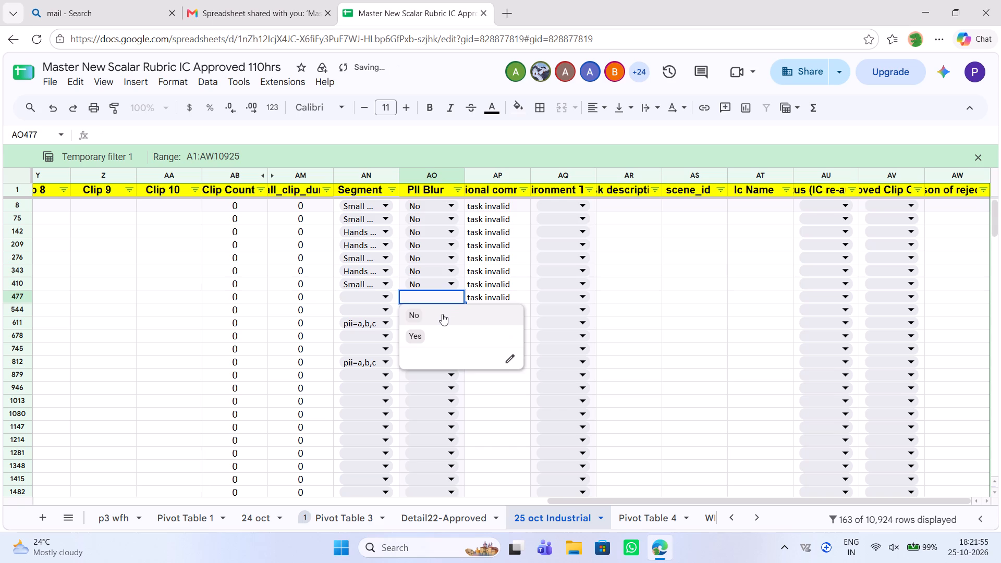
{"action": "left_click", "coordinate": [442, 314]}
{"action": "left_click", "coordinate": [447, 314]}
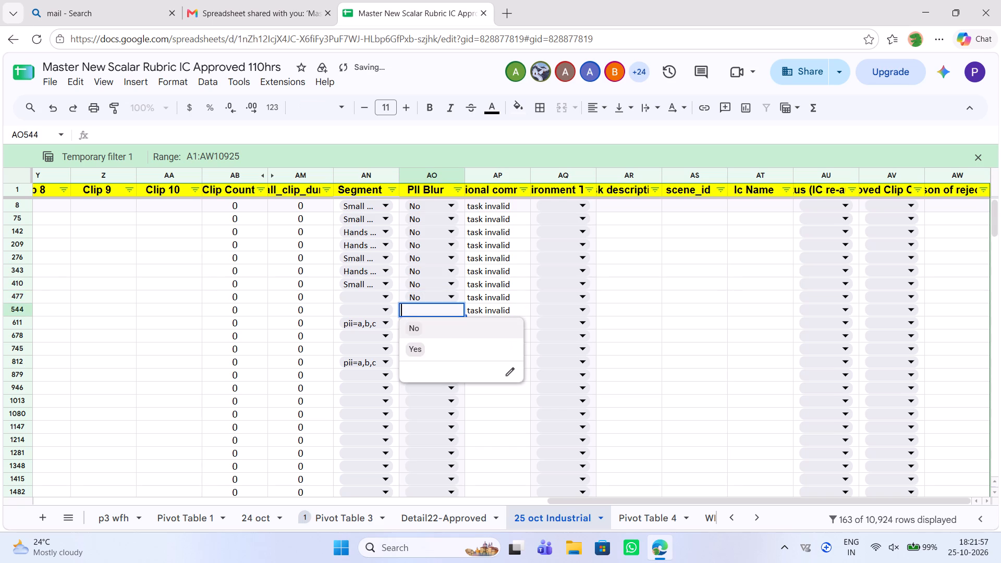
{"action": "left_click", "coordinate": [442, 341]}
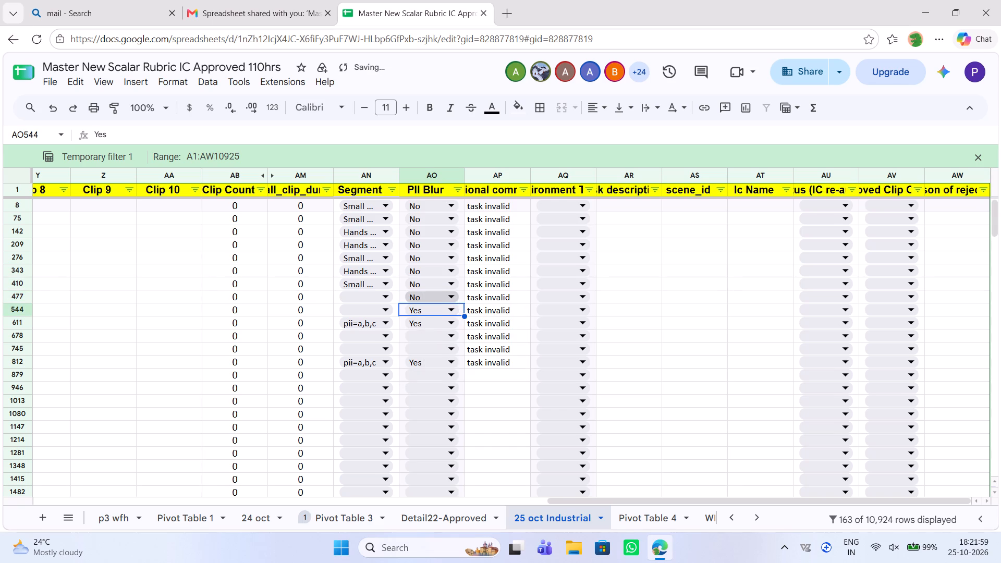
{"action": "left_click", "coordinate": [453, 311]}
{"action": "left_click", "coordinate": [449, 329]}
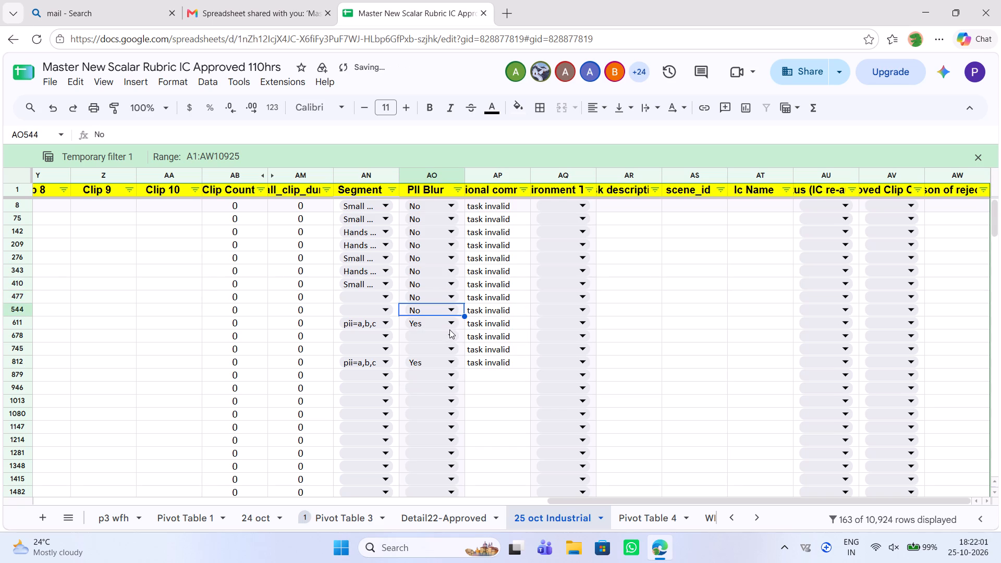
{"action": "left_click", "coordinate": [449, 332]}
{"action": "left_click", "coordinate": [451, 363]}
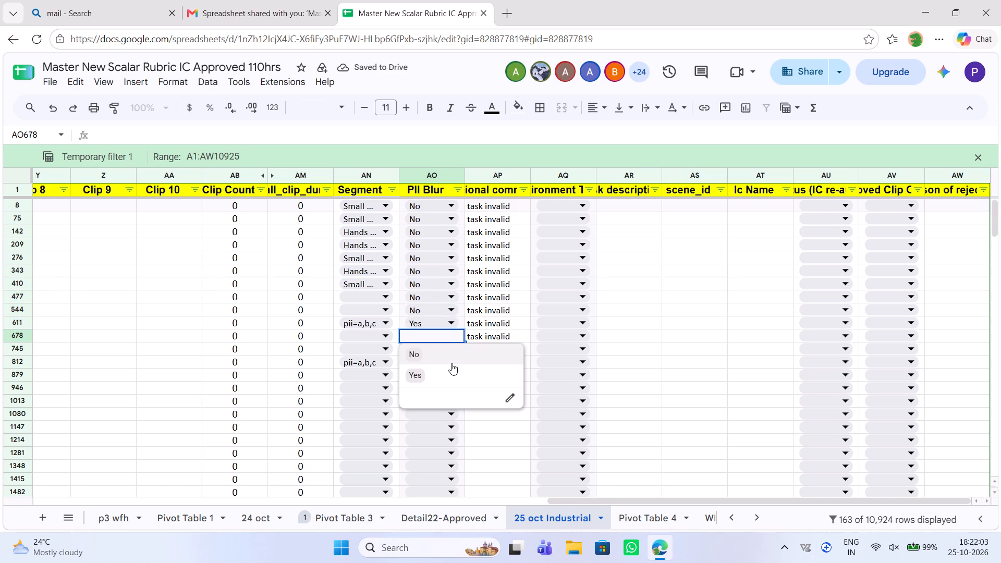
{"action": "left_click", "coordinate": [451, 378]}
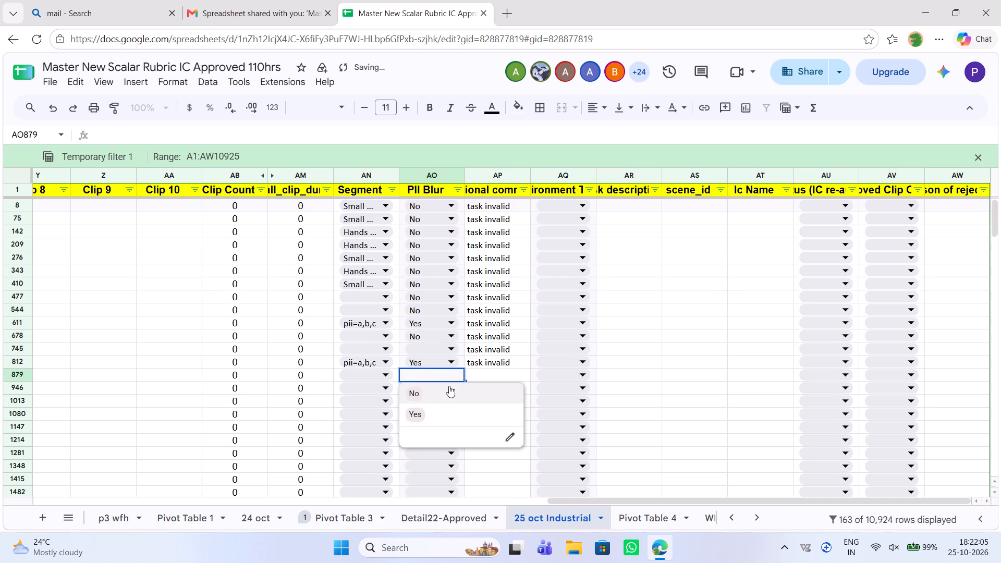
{"action": "left_click", "coordinate": [449, 386]}
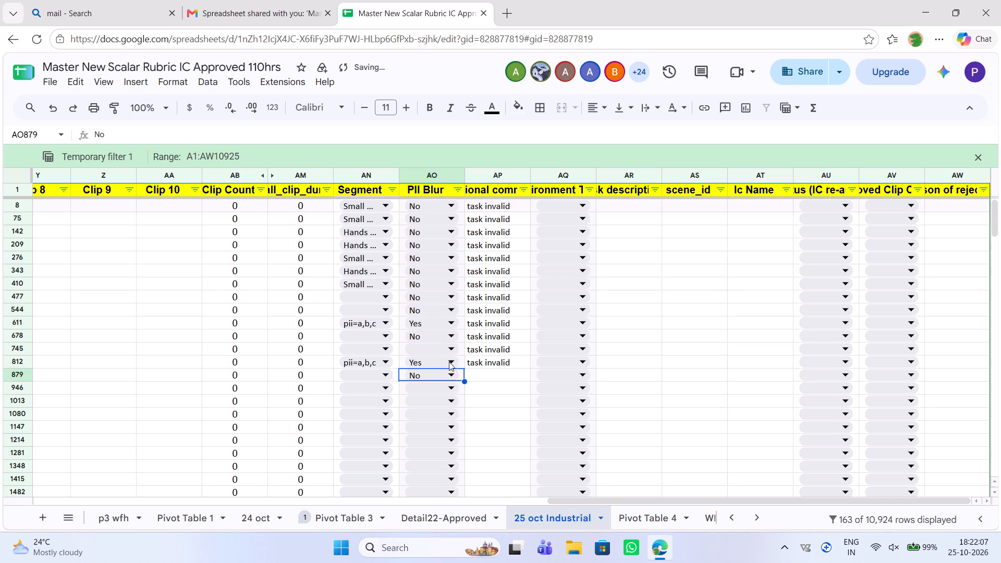
{"action": "left_click", "coordinate": [449, 352]}
{"action": "left_click", "coordinate": [444, 374]}
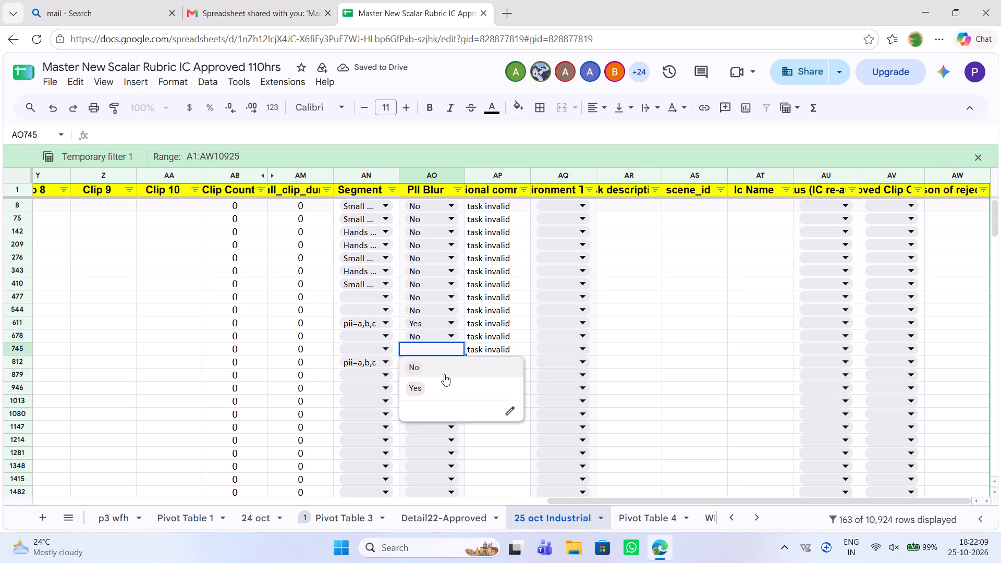
Set Segment to Hands out of frame for rows 745 and 678.
{"action": "left_click", "coordinate": [393, 347]}
{"action": "left_click_drag", "start_coordinate": [387, 347], "coordinate": [384, 403]}
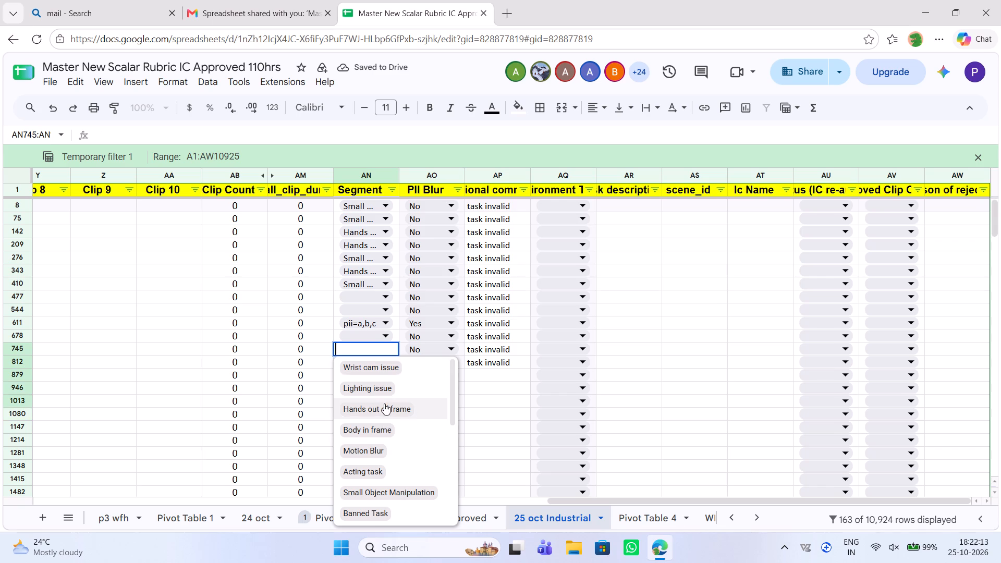
{"action": "left_click_drag", "start_coordinate": [384, 403], "coordinate": [384, 402]}
{"action": "left_click", "coordinate": [384, 402]}
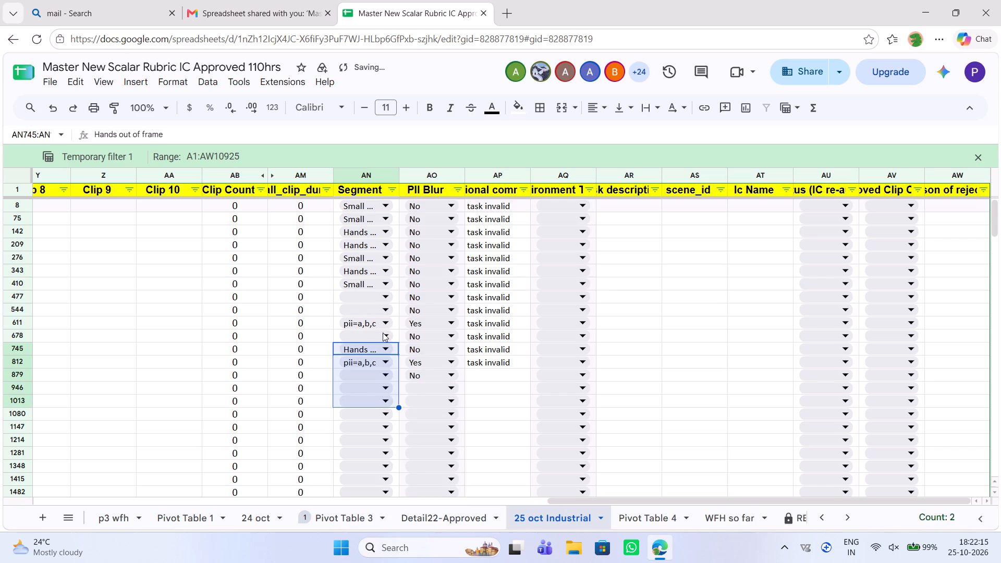
{"action": "left_click", "coordinate": [383, 333]}
{"action": "left_click", "coordinate": [381, 387]}
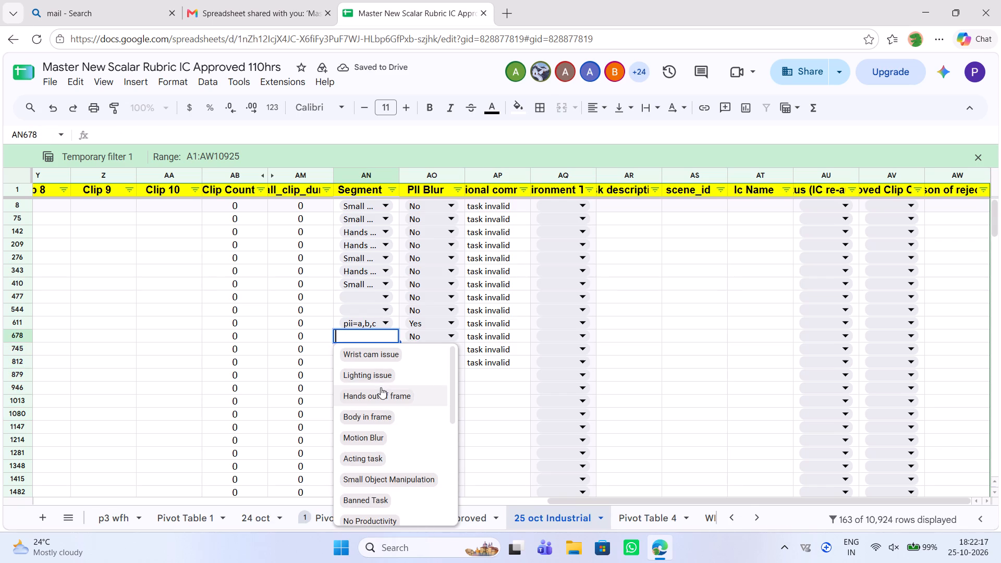
Set Segment to Small Object Manipulation for rows 544 and 477.
{"action": "left_click", "coordinate": [387, 310]}
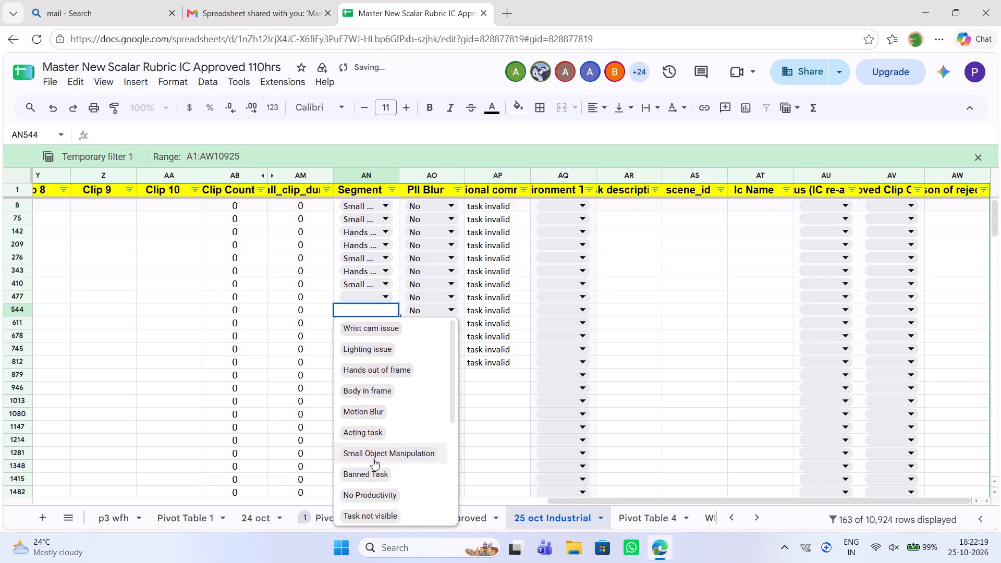
{"action": "left_click", "coordinate": [373, 460]}
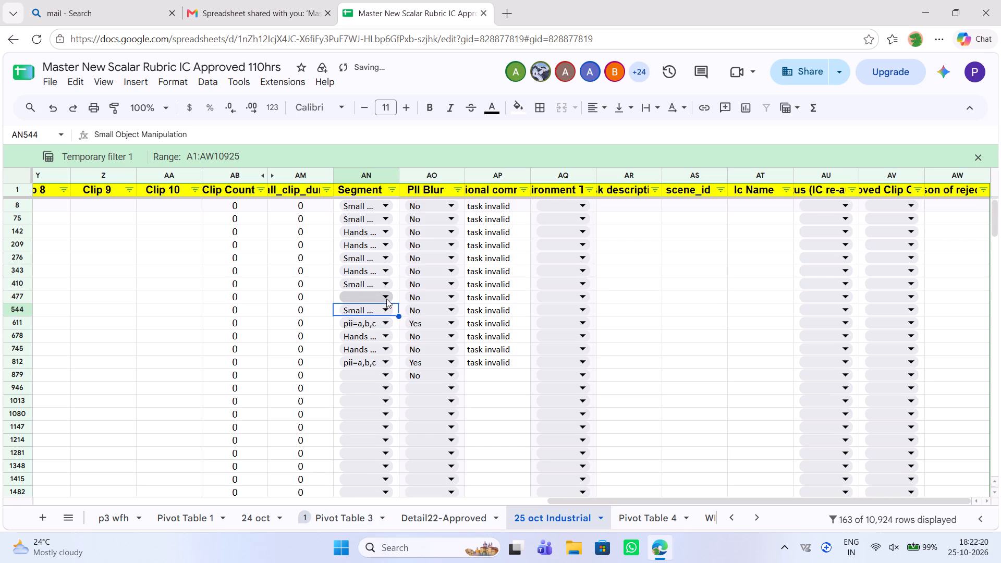
{"action": "left_click", "coordinate": [386, 299]}
{"action": "left_click", "coordinate": [371, 433]}
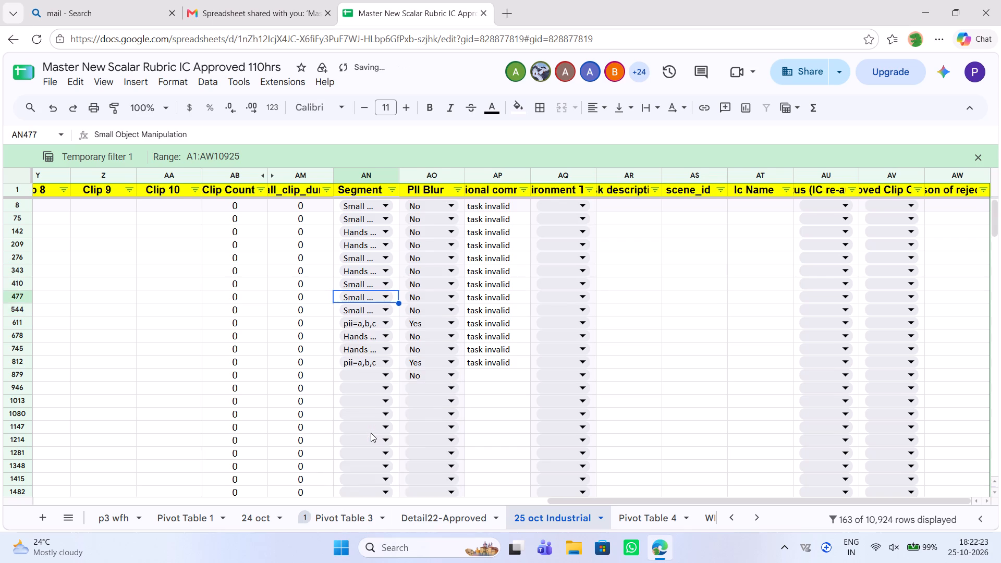
Compare the Status entries of the reviewed rows with their Segment, PII Blur and comment columns.
{"action": "scroll", "coordinate": [371, 433], "scroll_direction": "right", "scroll_amount": 5}
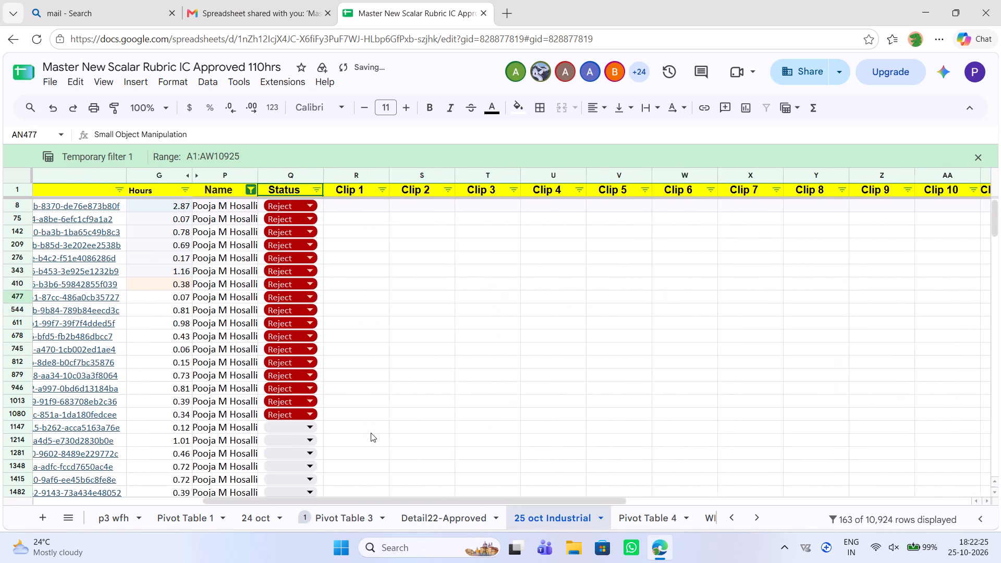
{"action": "scroll", "coordinate": [371, 433], "scroll_direction": "right", "scroll_amount": 1}
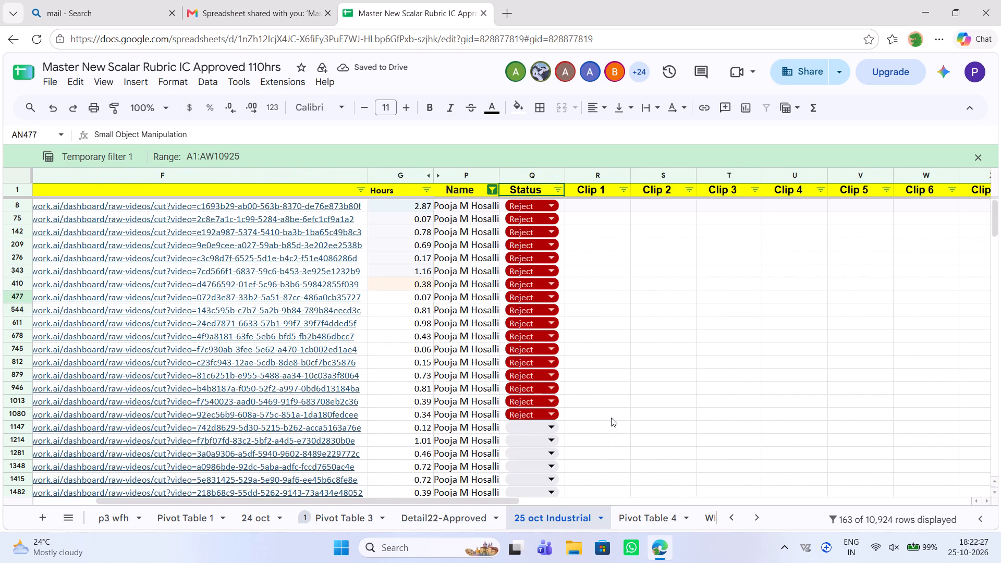
{"action": "left_click", "coordinate": [611, 418]}
{"action": "scroll", "coordinate": [611, 418], "scroll_direction": "left", "scroll_amount": 5}
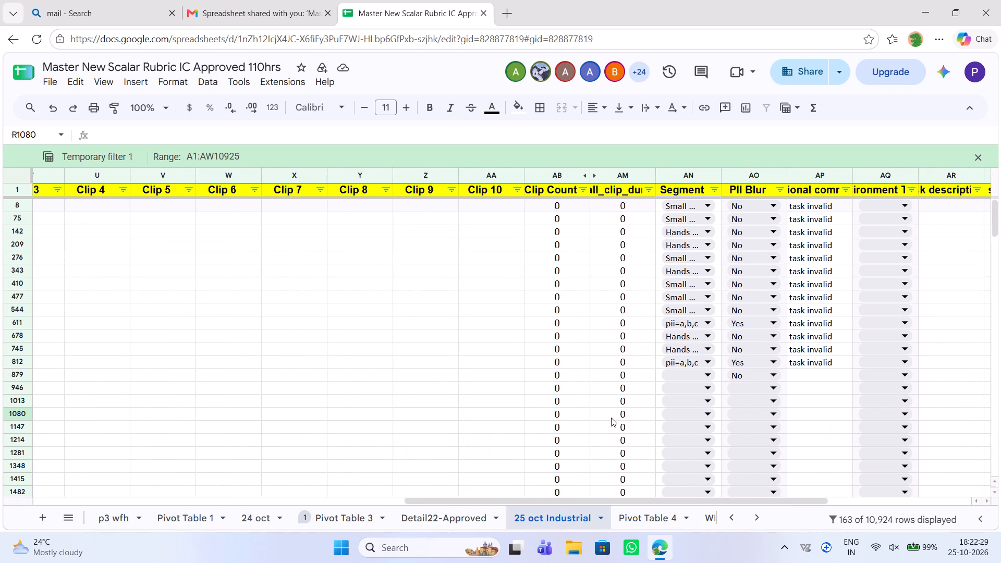
{"action": "scroll", "coordinate": [611, 418], "scroll_direction": "left", "scroll_amount": 5}
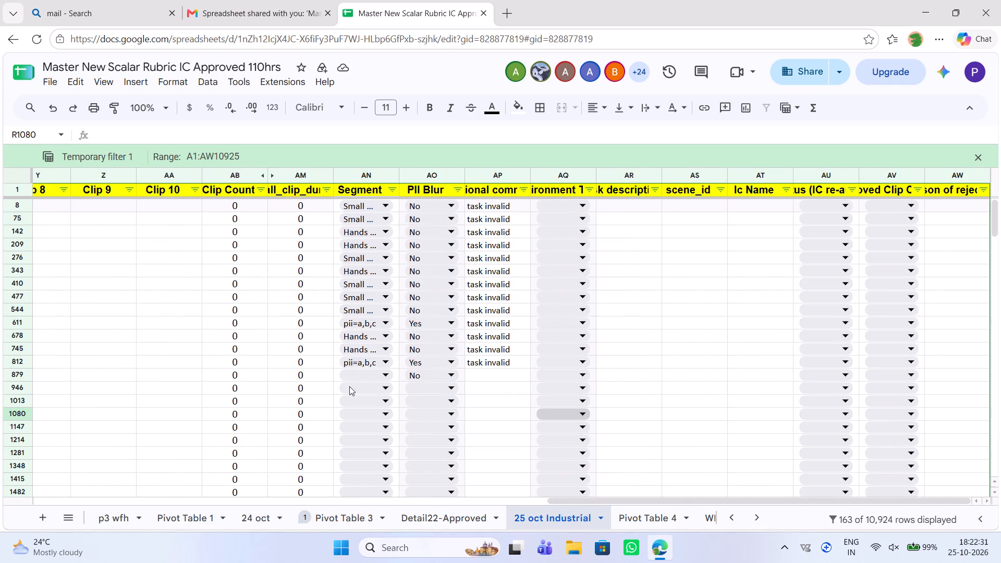
{"action": "scroll", "coordinate": [252, 398], "scroll_direction": "left", "scroll_amount": 2}
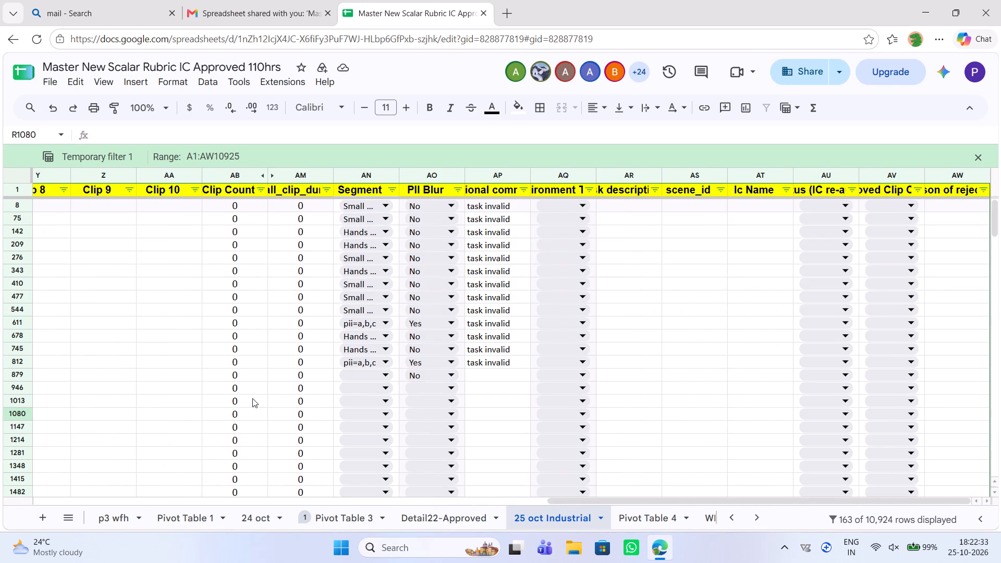
Enter the copied comment "task invalid" in the additional comment column for rows 879 and 946.
{"action": "left_click", "coordinate": [499, 374]}
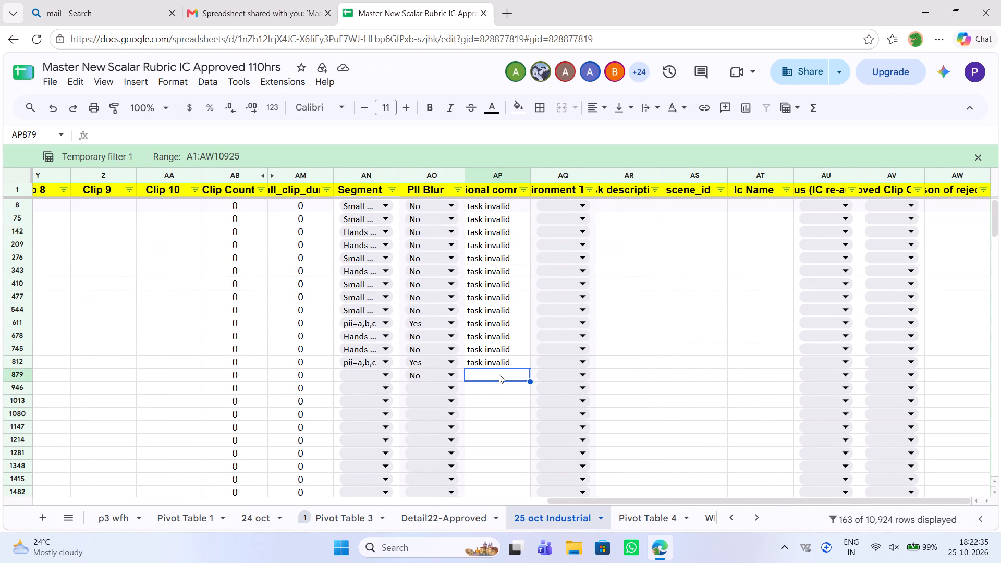
{"action": "key", "text": "ctrl+v"}
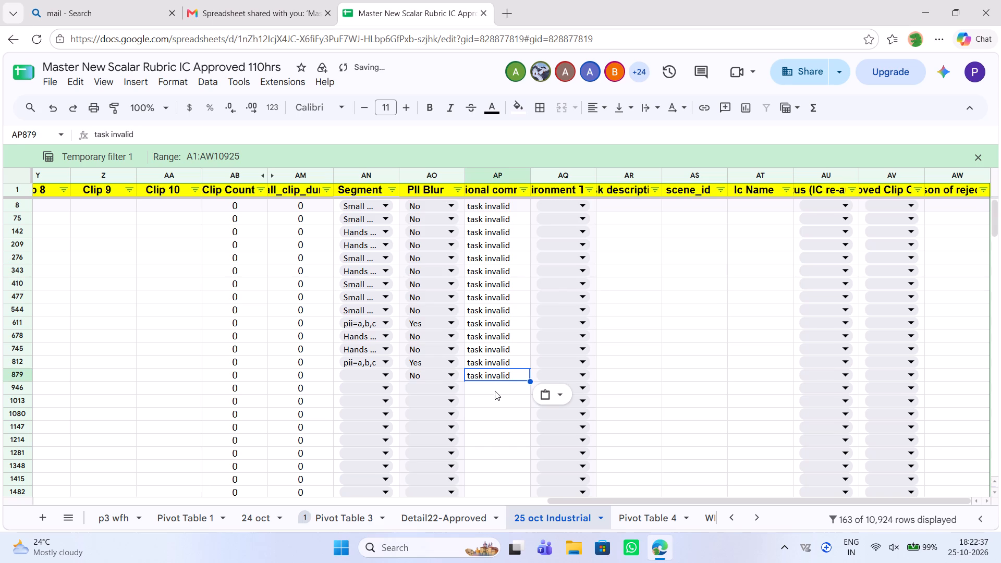
{"action": "left_click", "coordinate": [495, 391]}
{"action": "key", "text": "ctrl+v"}
Compare the Status entries through row 1080 with the Segment, PII Blur and comment columns.
{"action": "scroll", "coordinate": [495, 391], "scroll_direction": "left", "scroll_amount": 1}
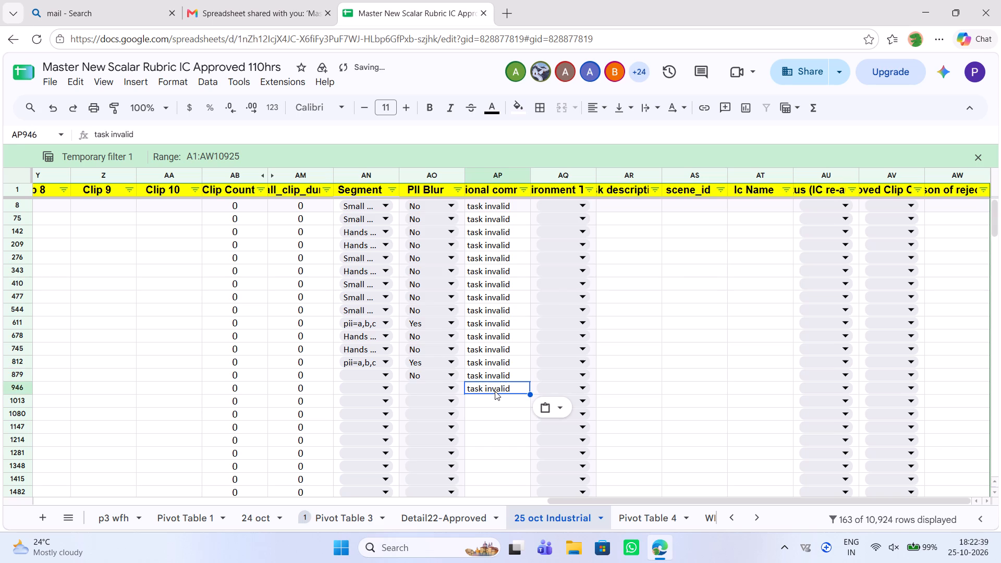
{"action": "scroll", "coordinate": [495, 391], "scroll_direction": "left", "scroll_amount": 1}
{"action": "scroll", "coordinate": [405, 389], "scroll_direction": "right", "scroll_amount": 5}
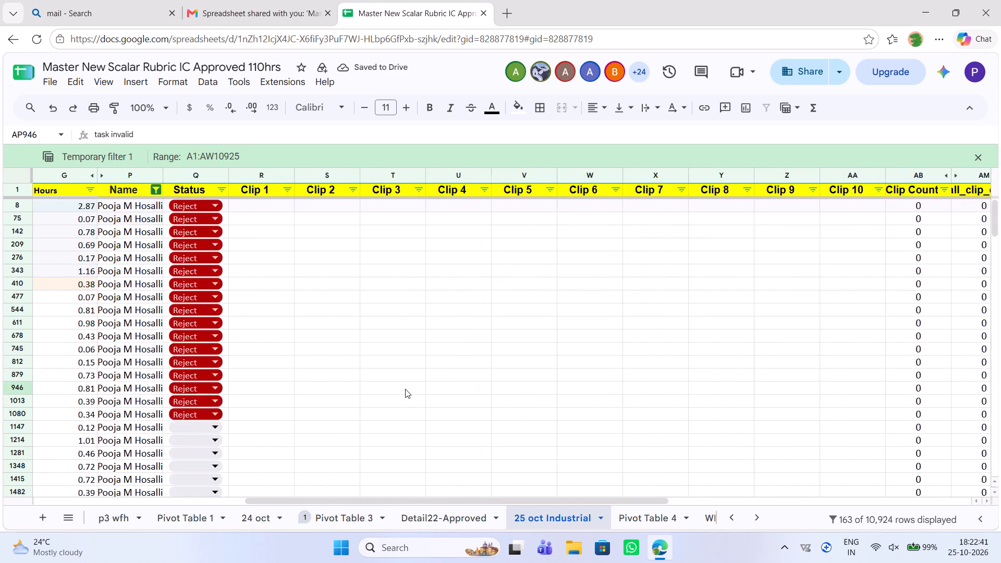
{"action": "scroll", "coordinate": [405, 389], "scroll_direction": "right", "scroll_amount": 1}
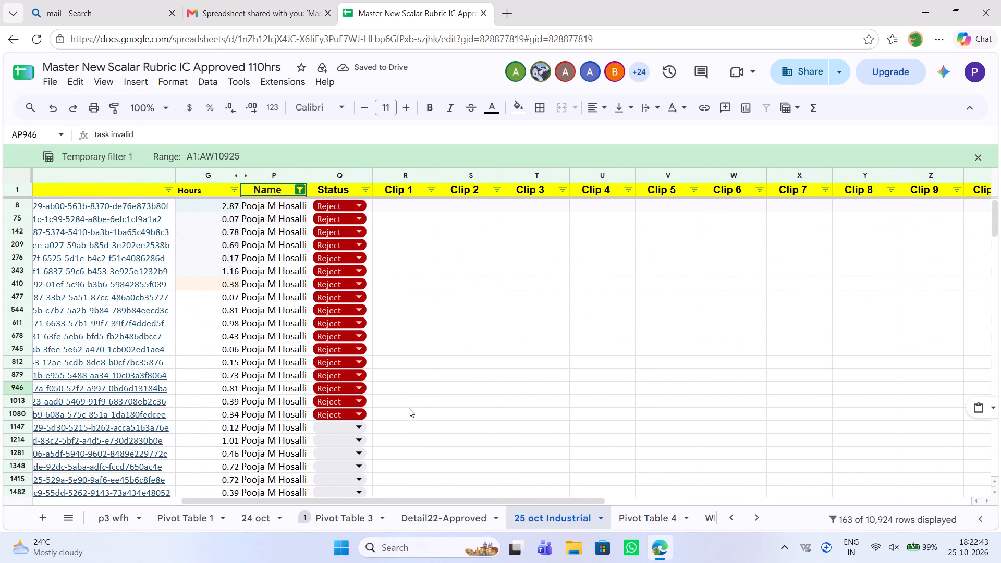
{"action": "left_click", "coordinate": [409, 410]}
{"action": "scroll", "coordinate": [409, 410], "scroll_direction": "left", "scroll_amount": 7}
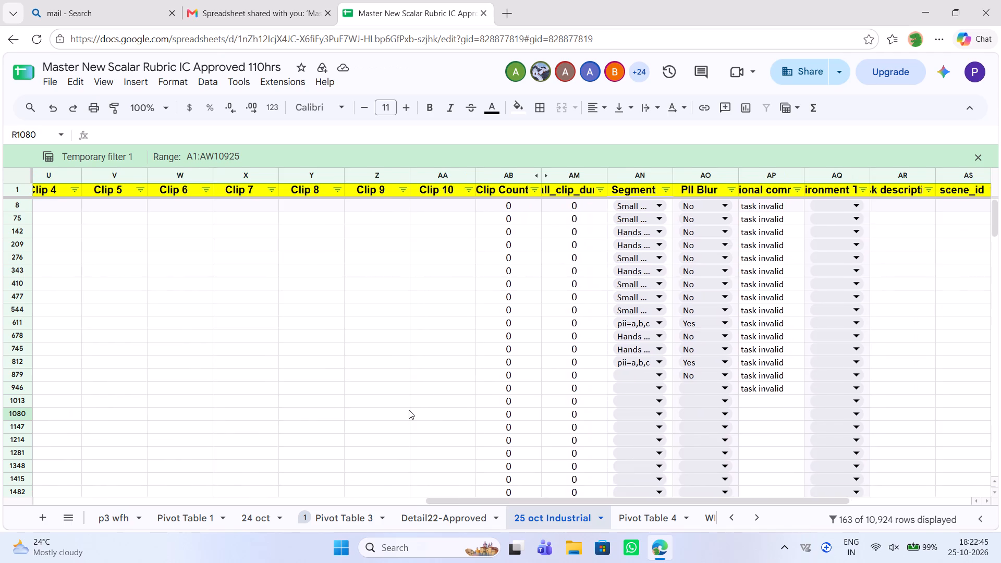
{"action": "scroll", "coordinate": [409, 410], "scroll_direction": "left", "scroll_amount": 3}
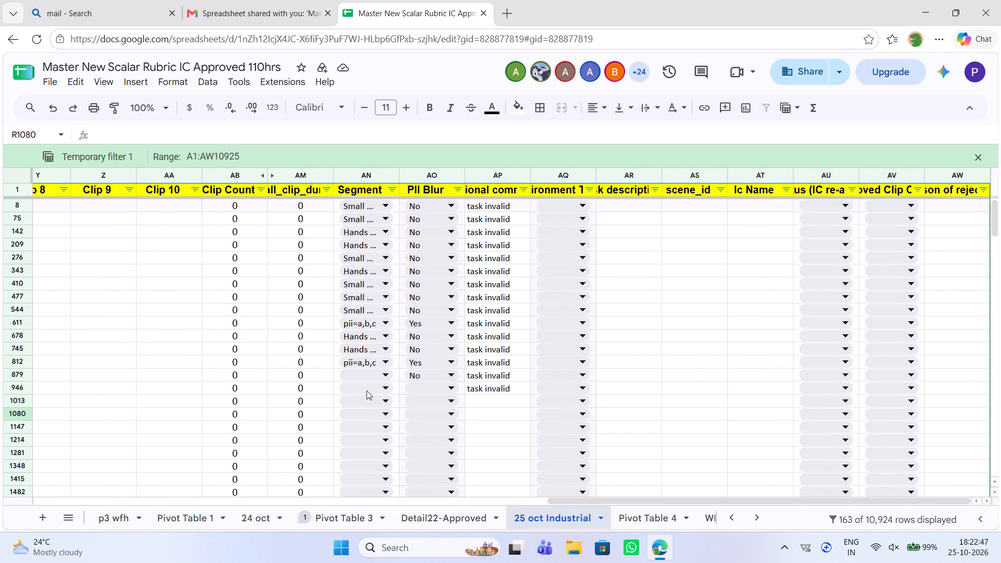
{"action": "scroll", "coordinate": [395, 418], "scroll_direction": "left", "scroll_amount": 3}
{"action": "scroll", "coordinate": [530, 390], "scroll_direction": "left", "scroll_amount": 1}
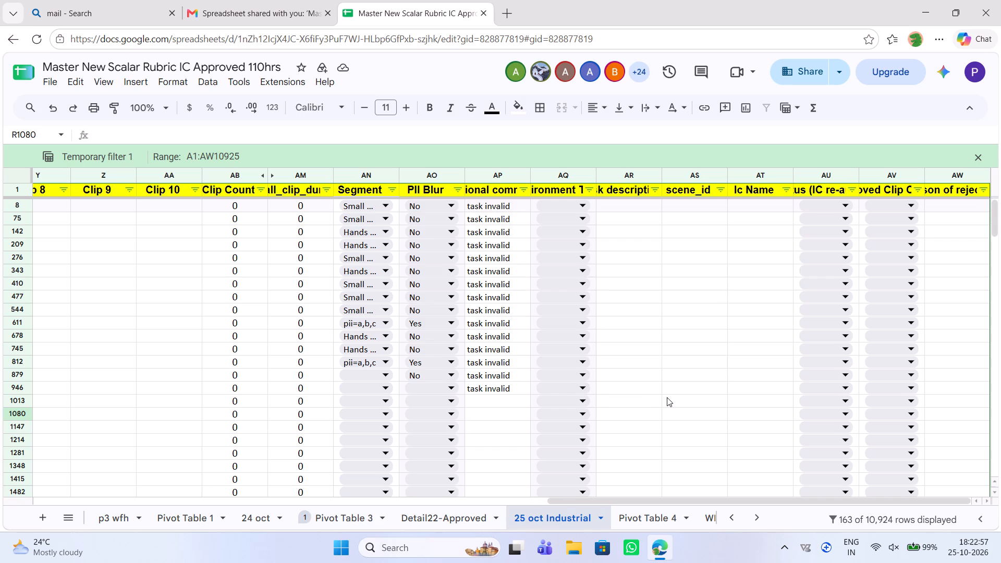
Set Segment to Small Object Manipulation for row 1080 and to Hands out of frame for row 879.
{"action": "left_click", "coordinate": [154, 417]}
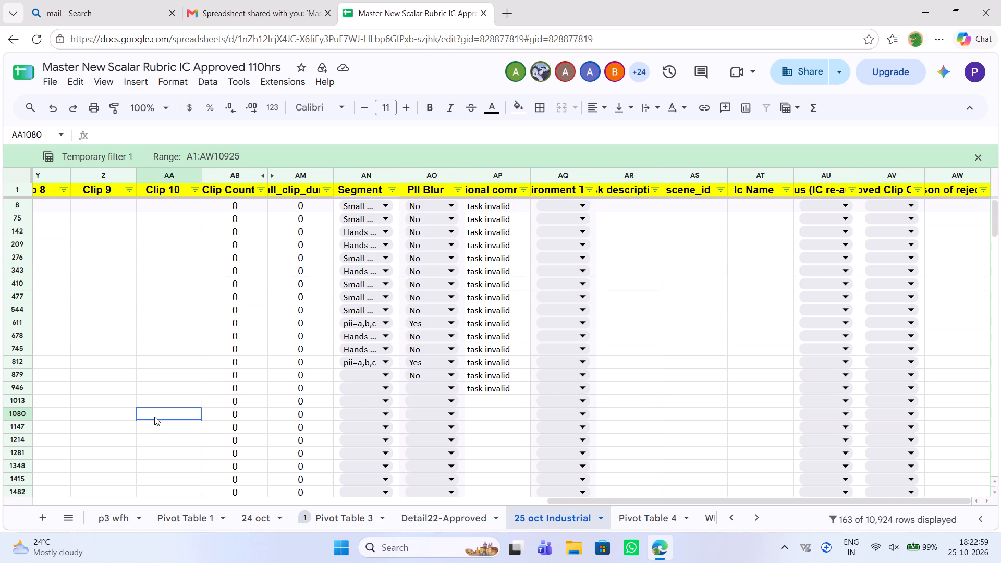
{"action": "left_click", "coordinate": [384, 418]}
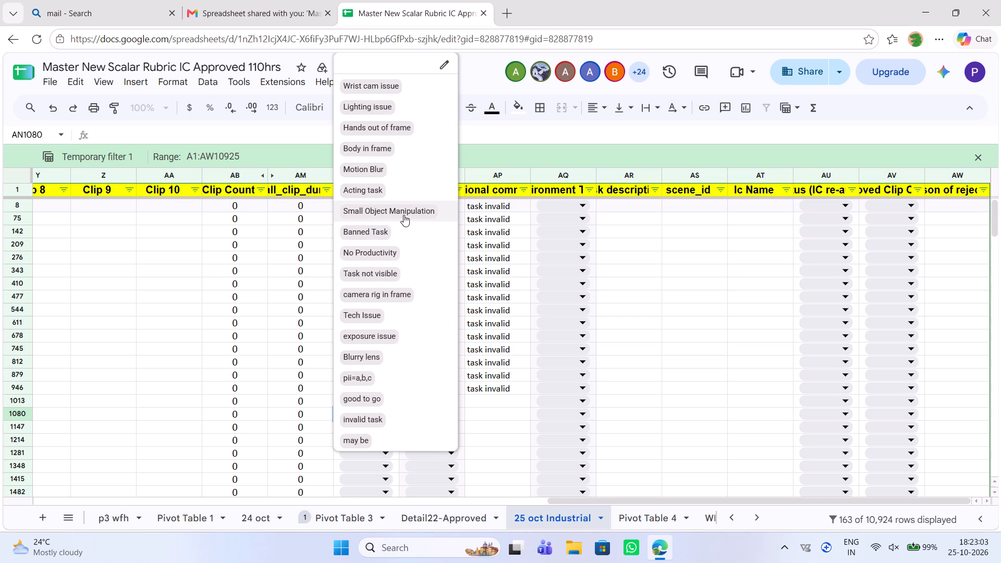
{"action": "left_click", "coordinate": [404, 215]}
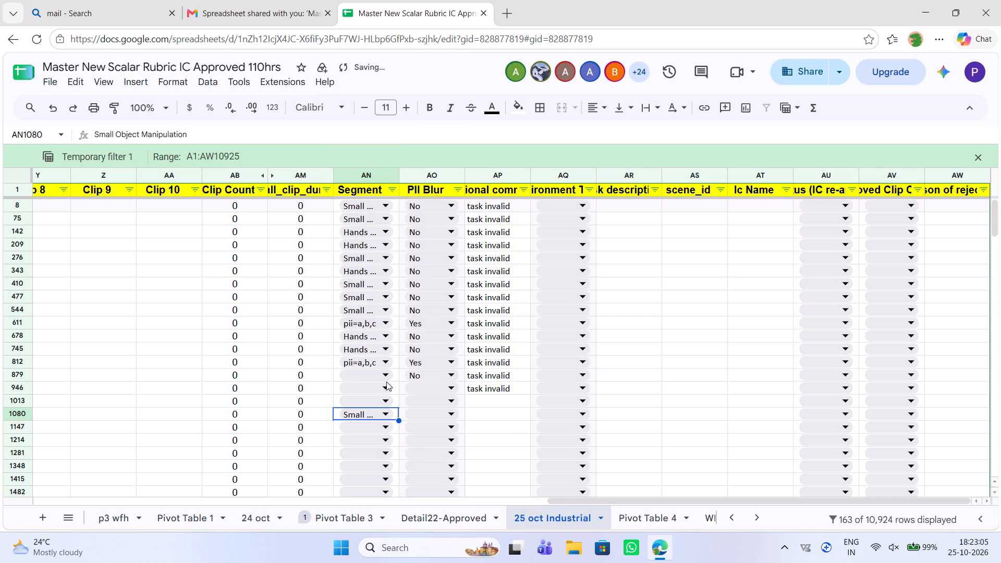
{"action": "left_click", "coordinate": [386, 380]}
{"action": "left_click", "coordinate": [386, 445]}
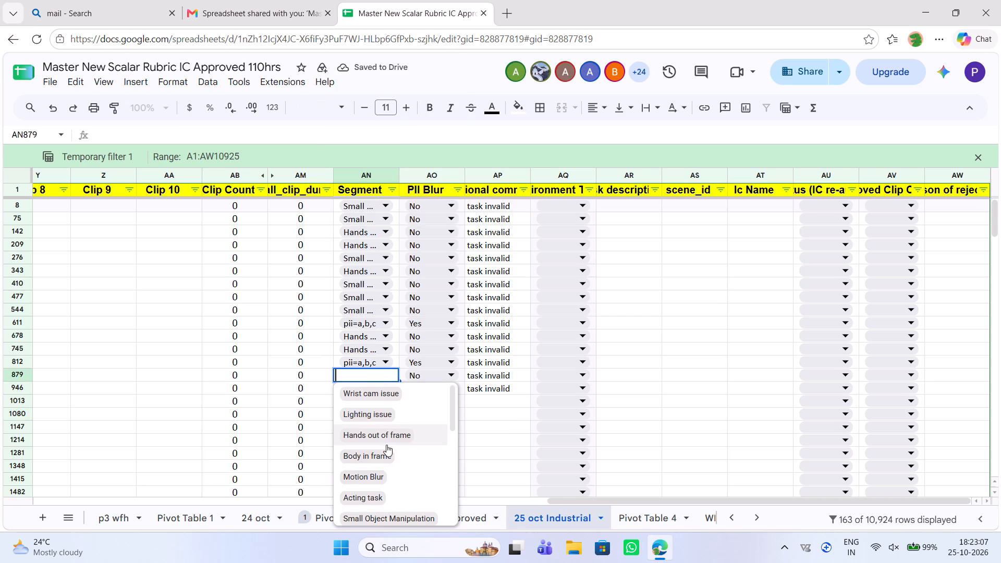
Set Segment to exposure issue for row 946 and to camera rig in frame for row 1013.
{"action": "left_click", "coordinate": [388, 386]}
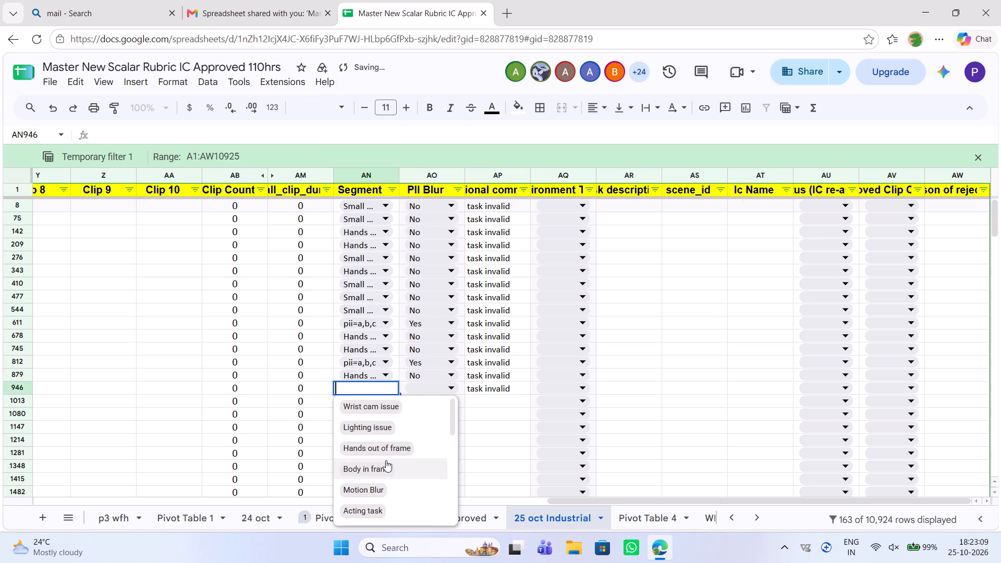
{"action": "scroll", "coordinate": [386, 460], "scroll_direction": "down", "scroll_amount": 1}
{"action": "left_click", "coordinate": [386, 458]}
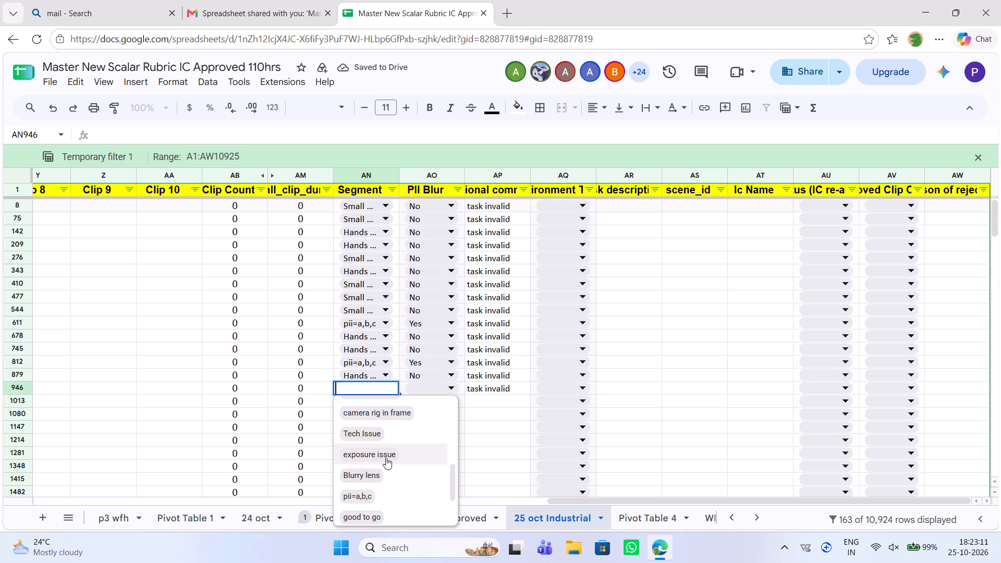
{"action": "left_click", "coordinate": [386, 403]}
{"action": "scroll", "coordinate": [383, 474], "scroll_direction": "down", "scroll_amount": 2}
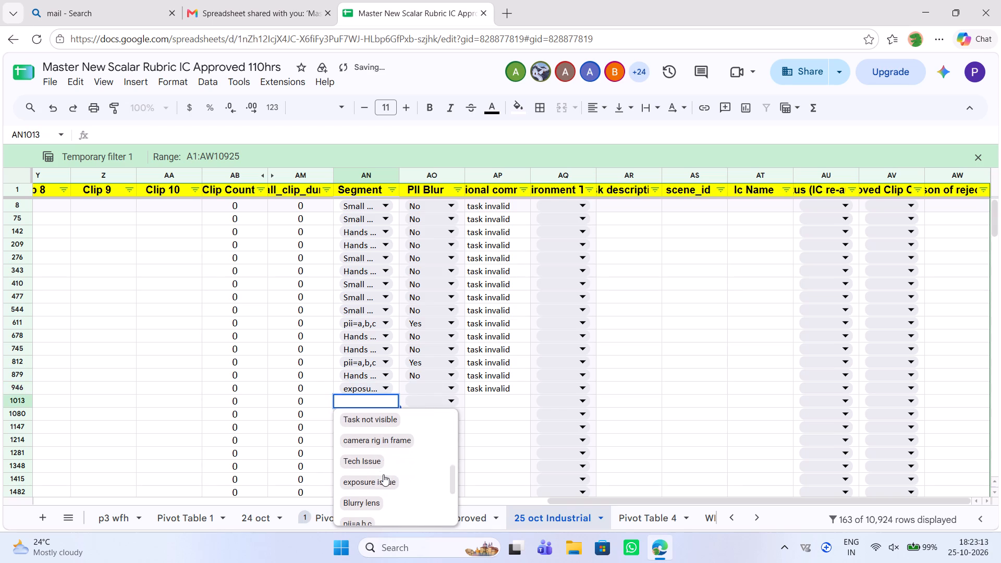
{"action": "left_click", "coordinate": [390, 427]}
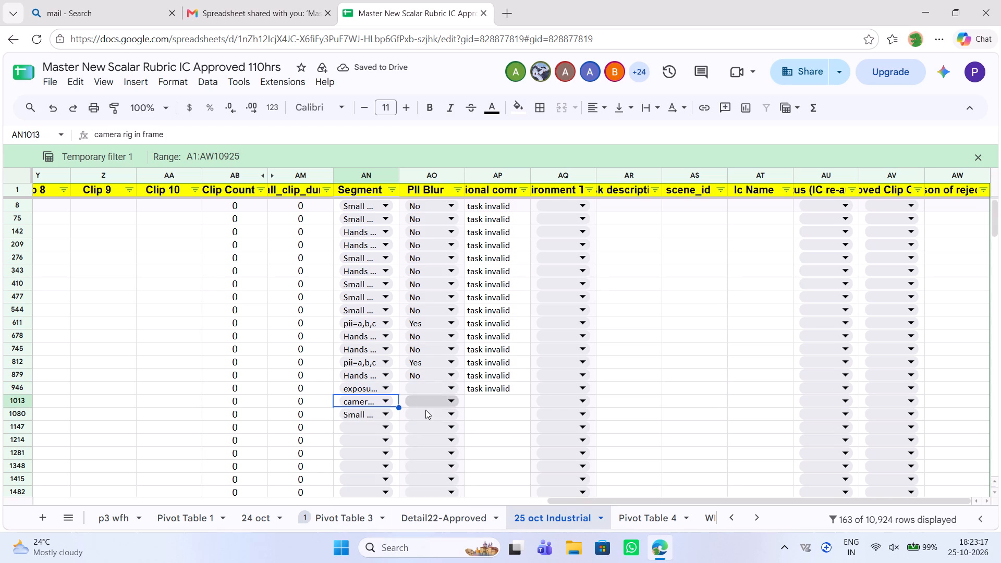
Set PII Blur to No for rows 1080, 946 and 1013.
{"action": "left_click", "coordinate": [425, 411]}
{"action": "left_click", "coordinate": [439, 378]}
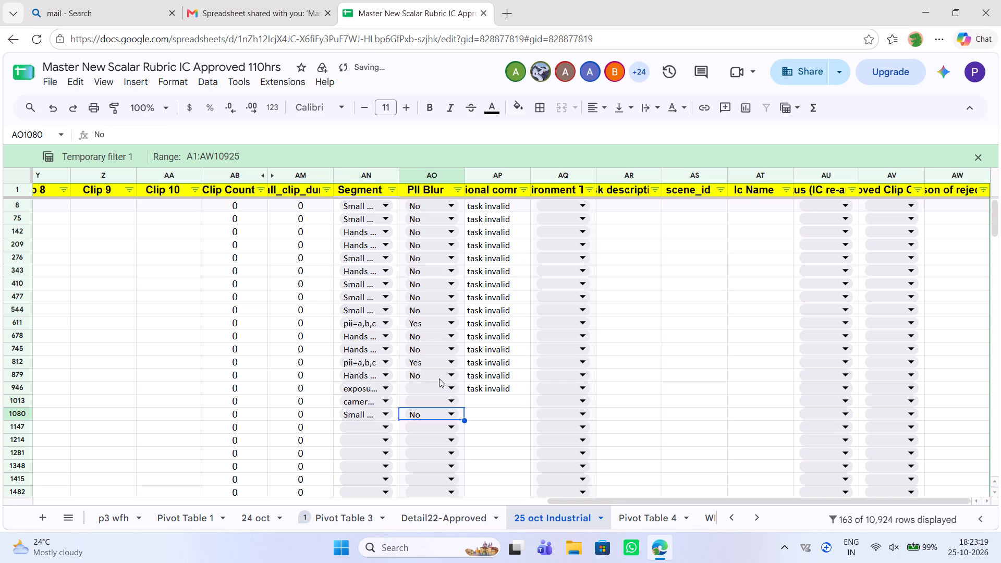
{"action": "left_click", "coordinate": [439, 385]}
{"action": "left_click", "coordinate": [439, 397]}
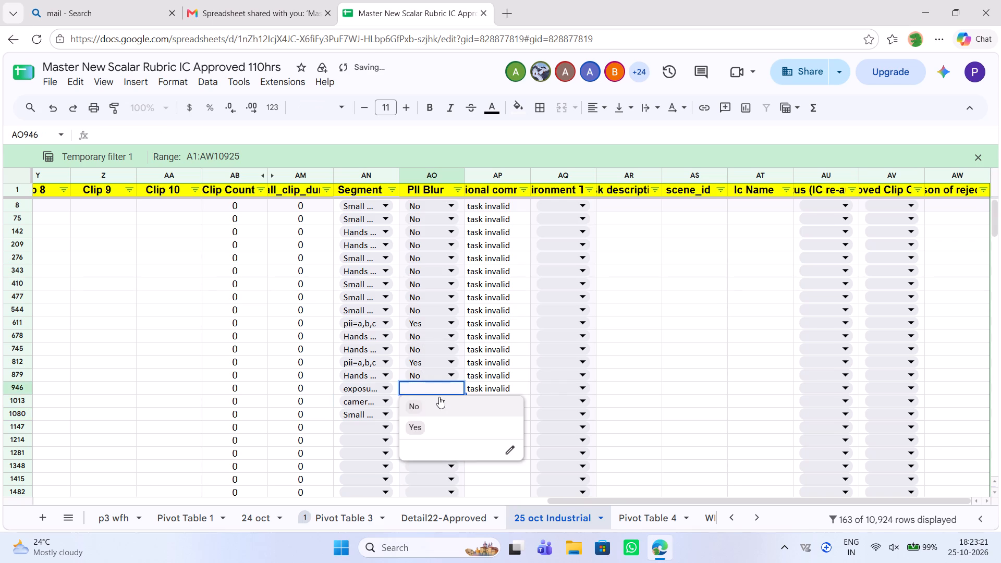
{"action": "left_click", "coordinate": [443, 405]}
{"action": "left_click", "coordinate": [443, 422]}
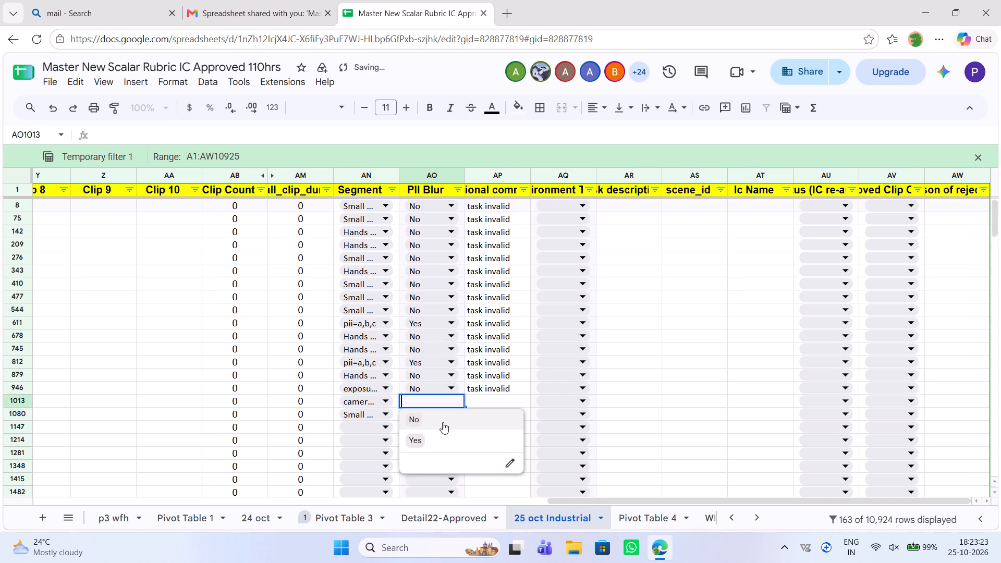
Enter the copied comment "task invalid" in the additional comment column for rows 1013 and 1080.
{"action": "left_click", "coordinate": [477, 406]}
{"action": "key", "text": "ctrl+v"}
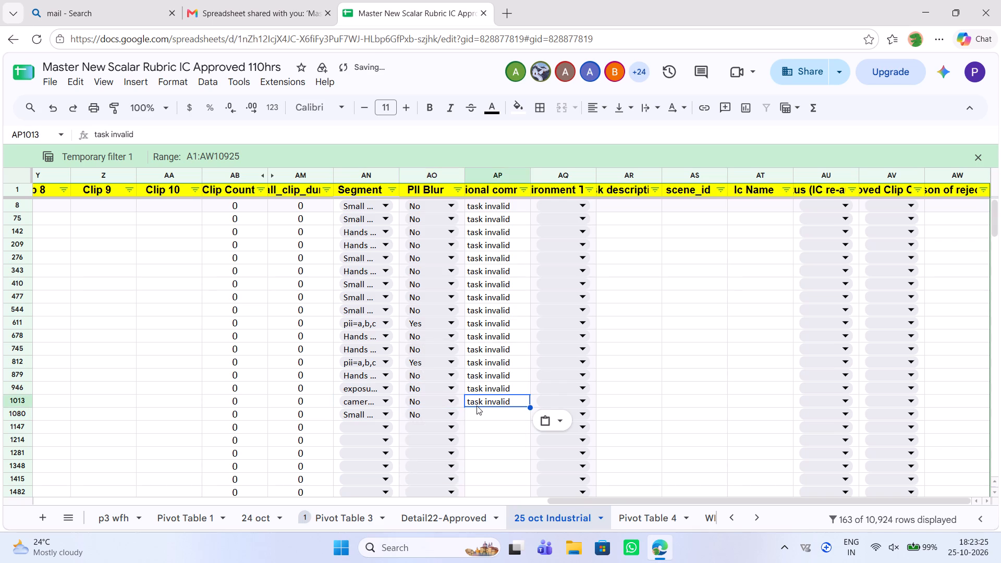
{"action": "left_click", "coordinate": [485, 418]}
{"action": "key", "text": "ctrl+v"}
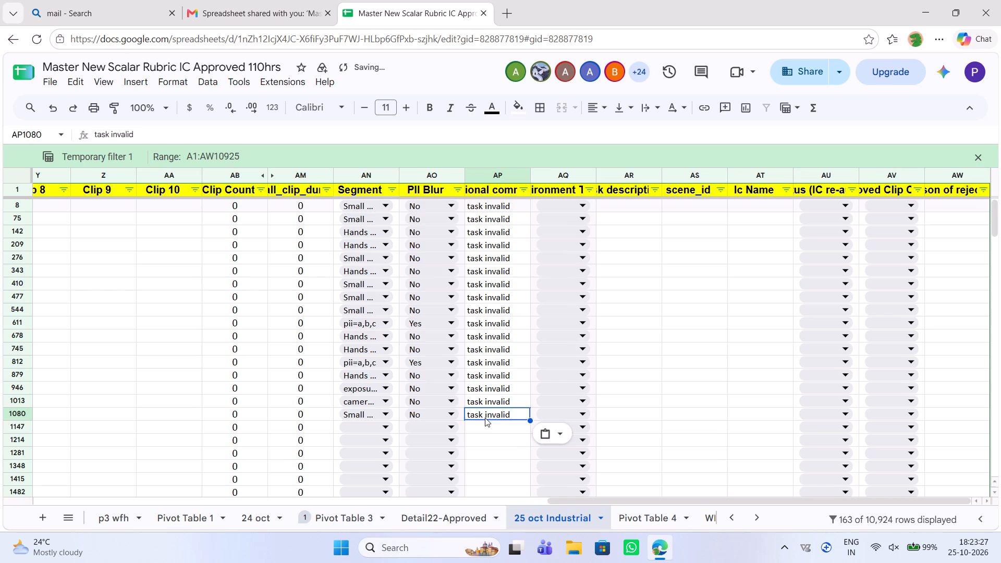
Check the Status of the rows through 1080 against their Segment, PII Blur and comment entries.
{"action": "scroll", "coordinate": [485, 418], "scroll_direction": "right", "scroll_amount": 4}
{"action": "left_click", "coordinate": [485, 418]}
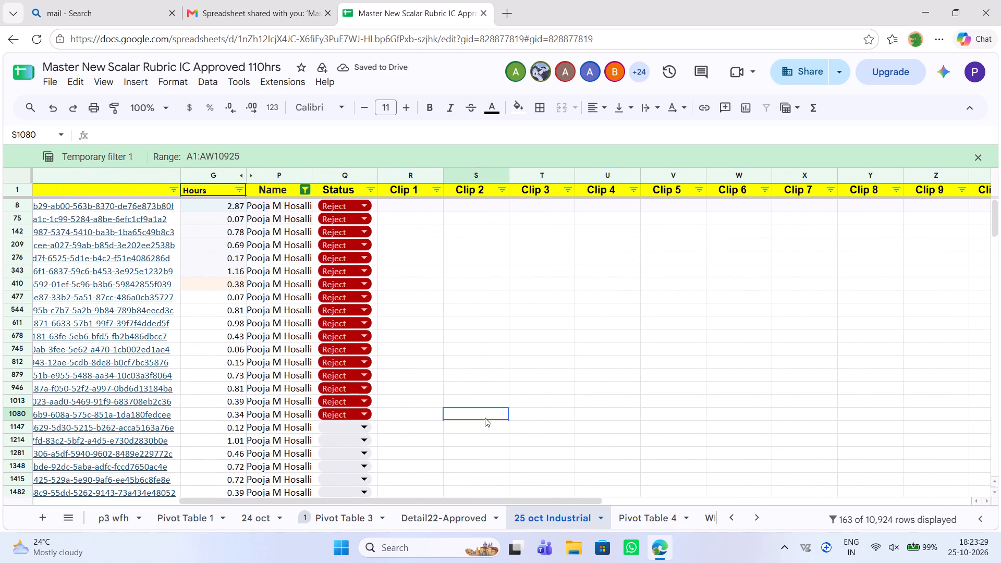
{"action": "scroll", "coordinate": [485, 418], "scroll_direction": "left", "scroll_amount": 8}
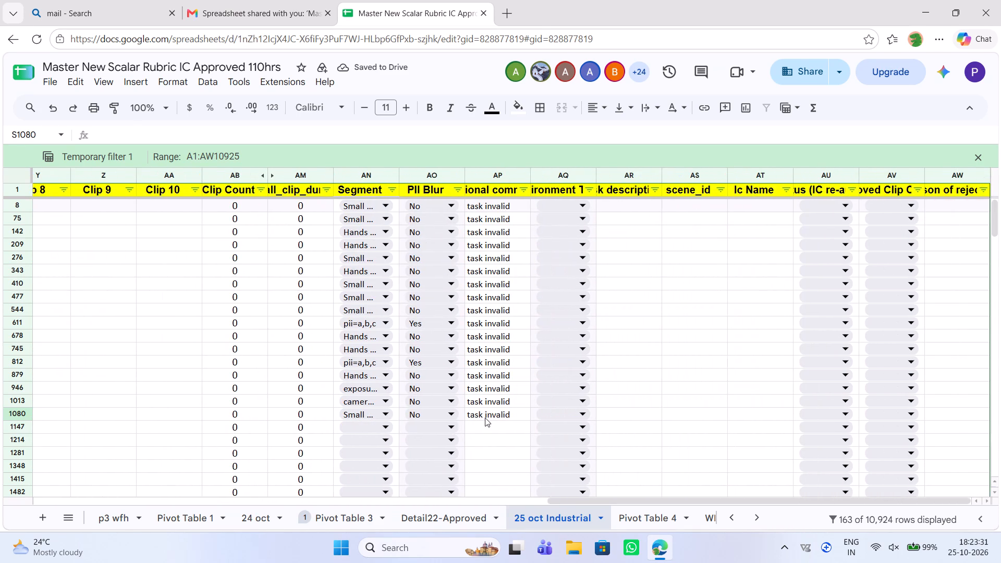
{"action": "scroll", "coordinate": [485, 418], "scroll_direction": "left", "scroll_amount": 5}
{"action": "left_click", "coordinate": [157, 411]}
Look through the Hours and Status columns of the remaining assigned rows down to the end of the sheet.
{"action": "scroll", "coordinate": [157, 411], "scroll_direction": "right", "scroll_amount": 5}
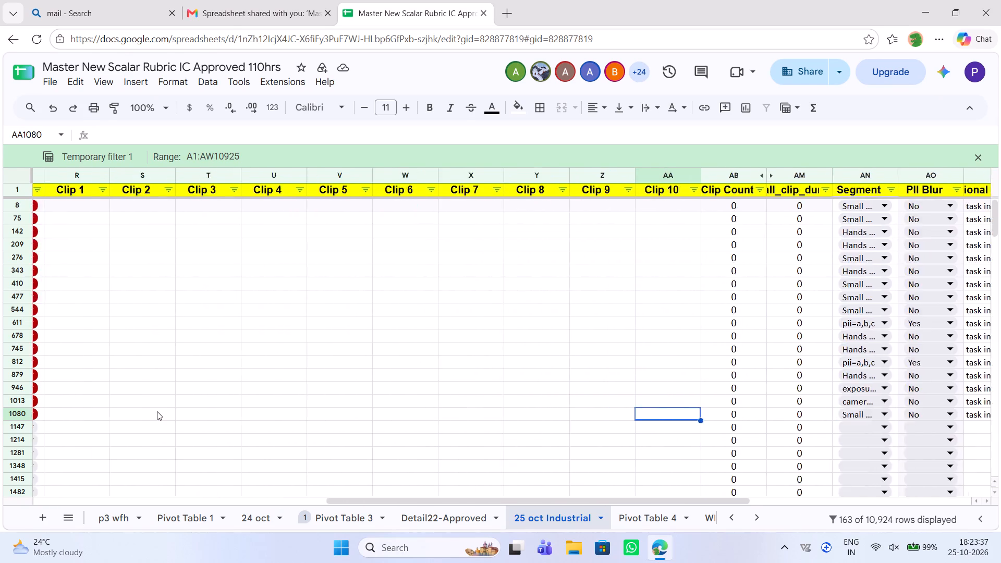
{"action": "scroll", "coordinate": [157, 411], "scroll_direction": "down", "scroll_amount": 7}
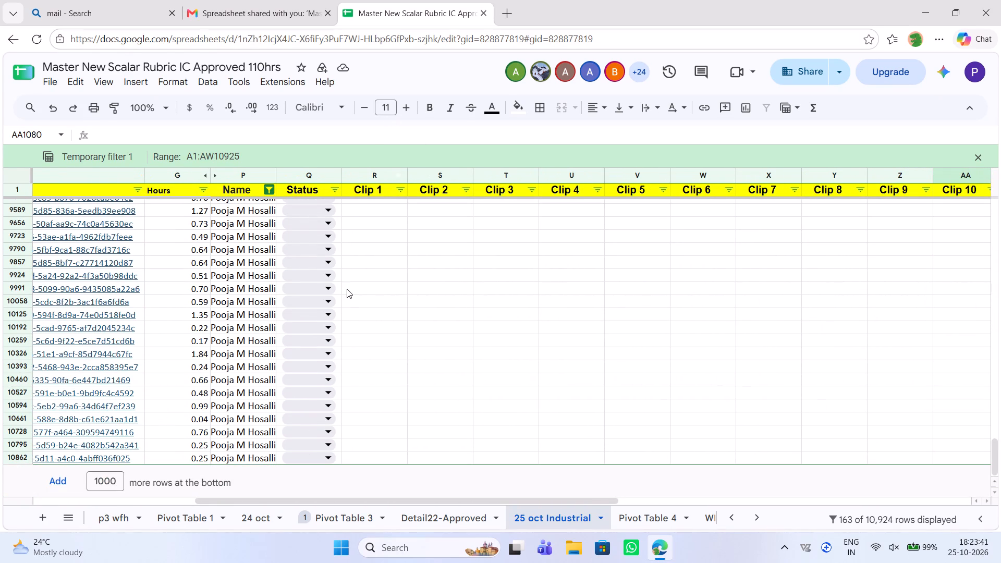
{"action": "scroll", "coordinate": [347, 289], "scroll_direction": "up", "scroll_amount": 7}
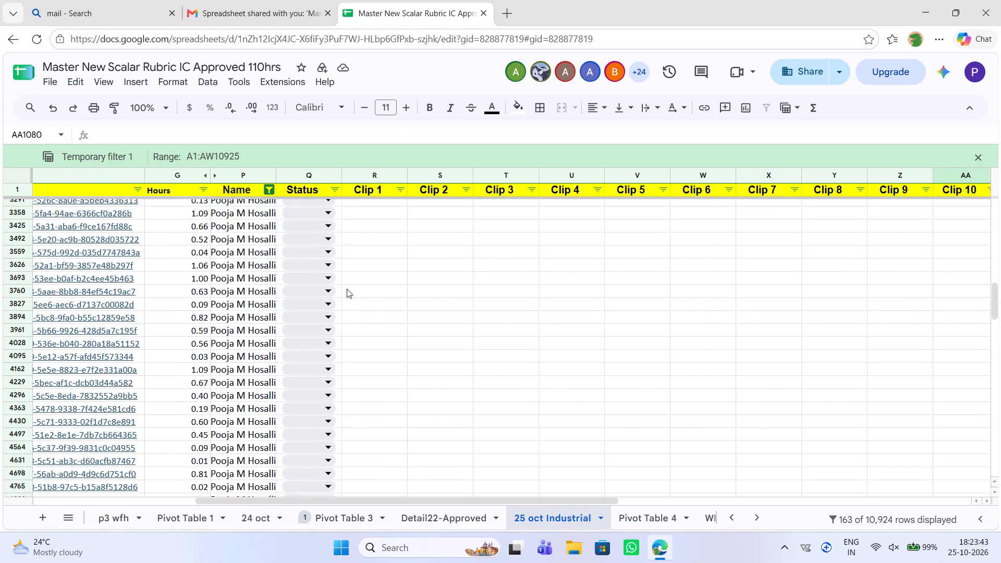
{"action": "scroll", "coordinate": [347, 289], "scroll_direction": "up", "scroll_amount": 2}
{"action": "scroll", "coordinate": [347, 289], "scroll_direction": "down", "scroll_amount": 4}
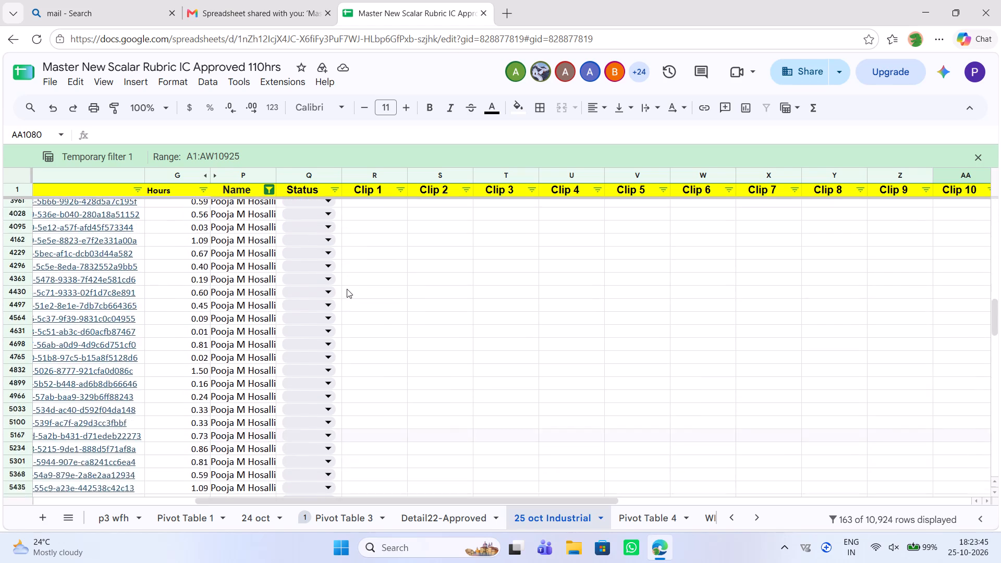
{"action": "scroll", "coordinate": [347, 289], "scroll_direction": "down", "scroll_amount": 2}
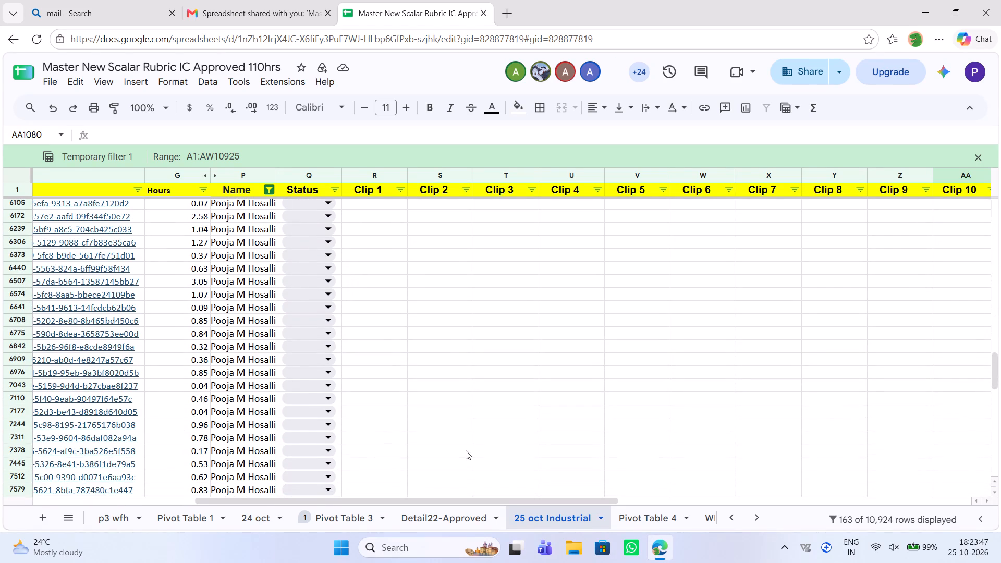
Examine each reviewer's summed hours and raw video counts for 10-25-2026 in the Pivot Table 4 sheet.
{"action": "left_click", "coordinate": [634, 510]}
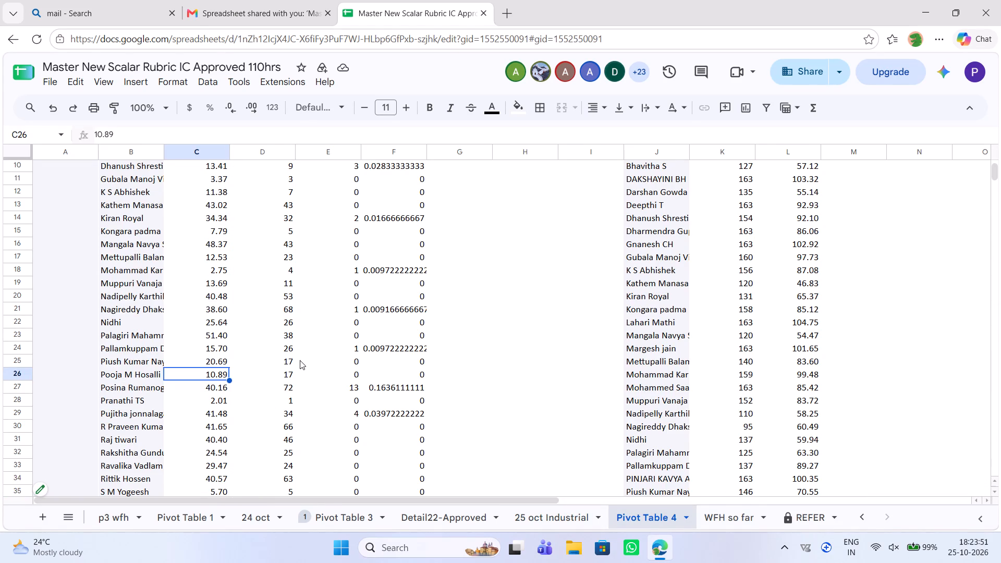
{"action": "scroll", "coordinate": [303, 358], "scroll_direction": "up", "scroll_amount": 6}
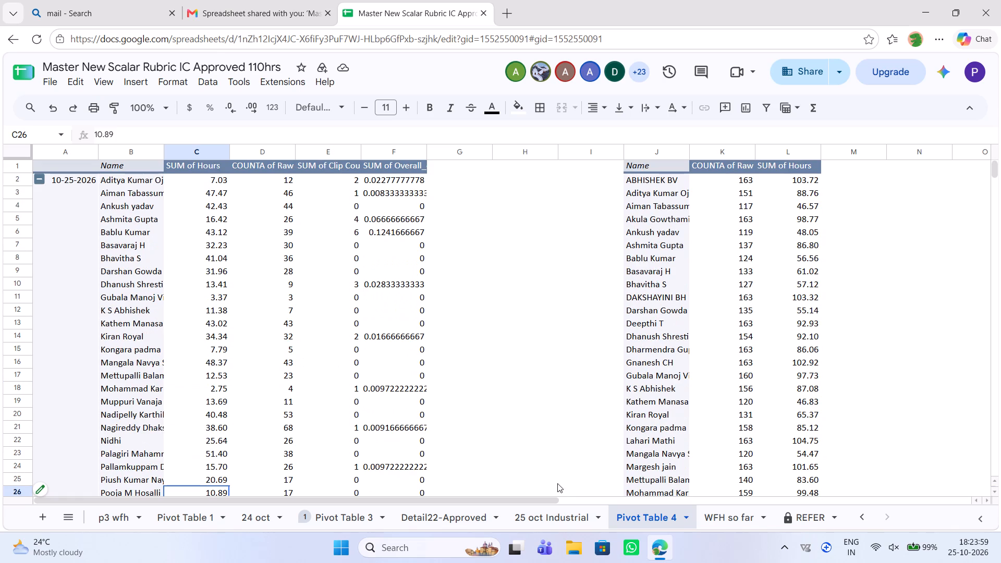
Return to the 25 oct Industrial sheet and view the Status entries of the first assigned rows.
{"action": "left_click", "coordinate": [563, 521]}
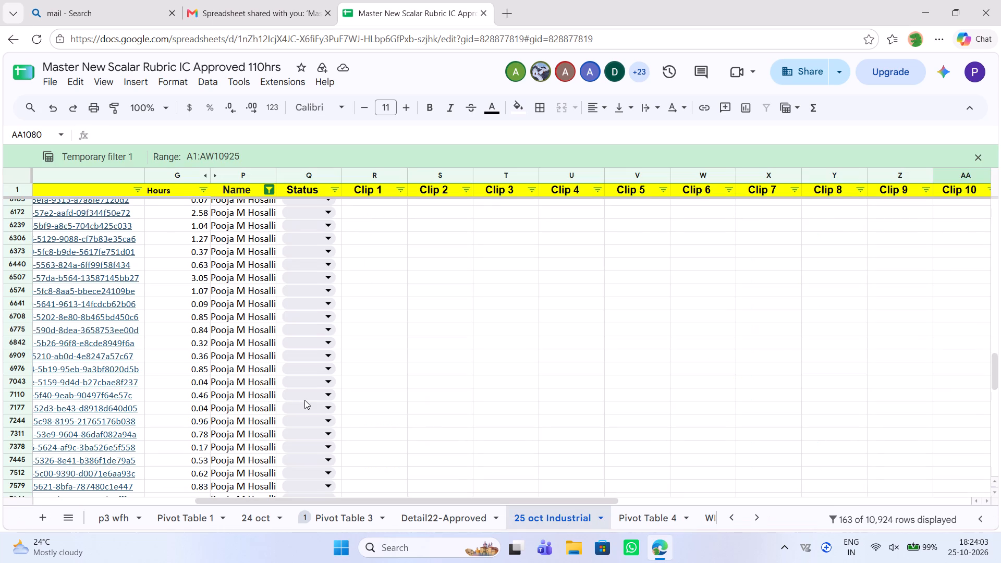
{"action": "scroll", "coordinate": [304, 400], "scroll_direction": "up", "scroll_amount": 5}
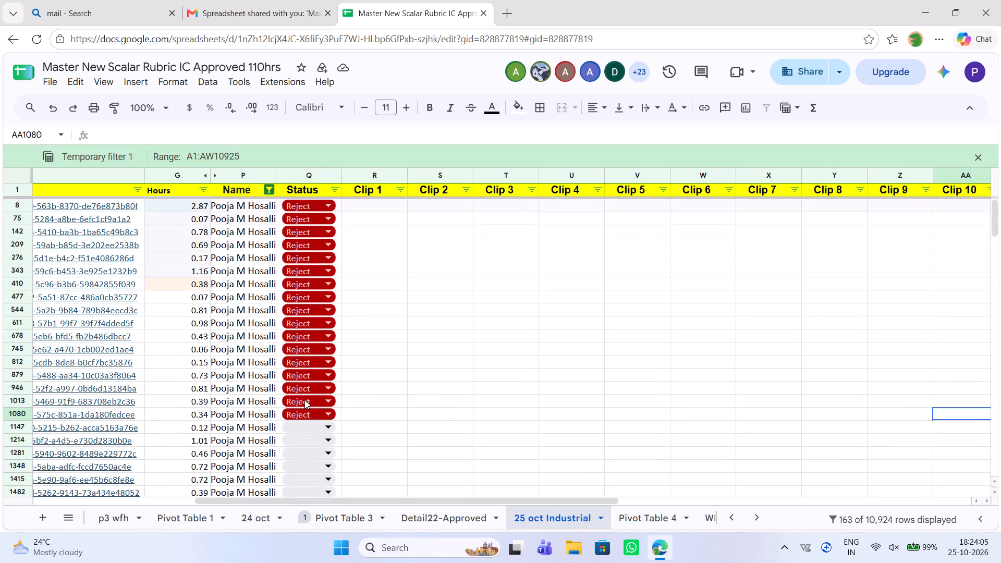
{"action": "scroll", "coordinate": [304, 400], "scroll_direction": "up", "scroll_amount": 4}
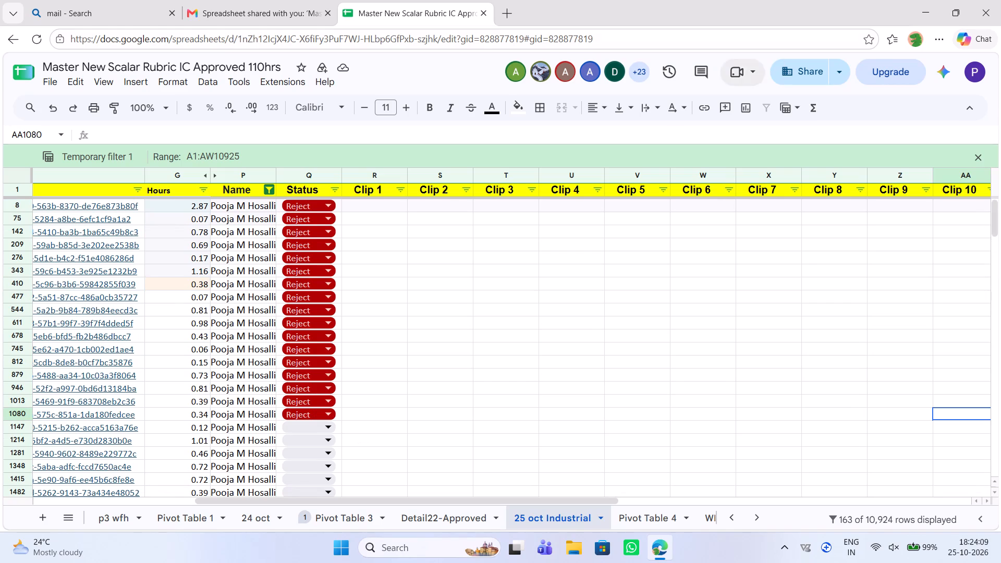
Compare the reviewer hours and video counts in Pivot Table 3 and Pivot Table 4, checking the Detail22-Approved and 25 oct Industrial sheets between them.
{"action": "left_click", "coordinate": [346, 520]}
{"action": "scroll", "coordinate": [185, 422], "scroll_direction": "down", "scroll_amount": 2}
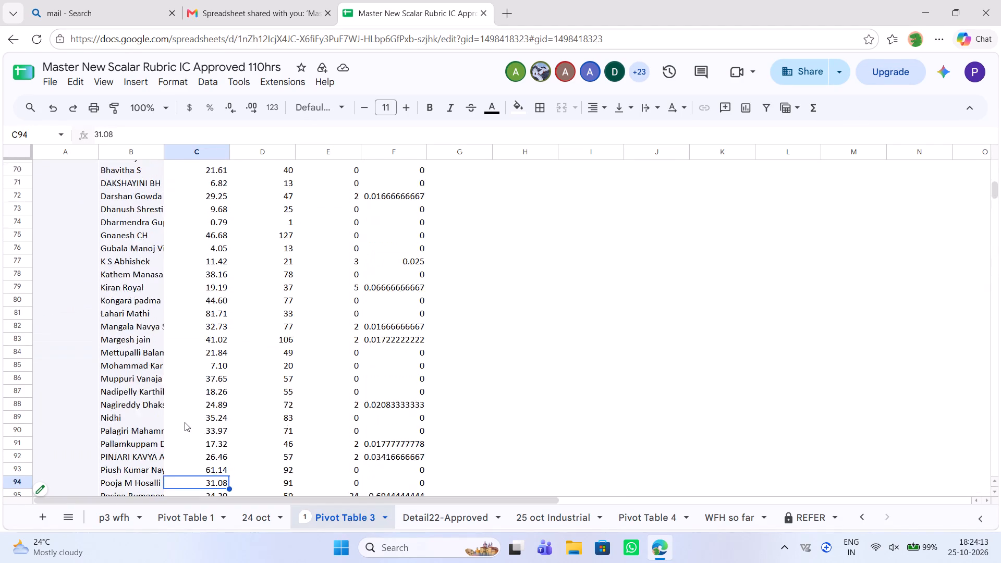
{"action": "scroll", "coordinate": [185, 422], "scroll_direction": "down", "scroll_amount": 1}
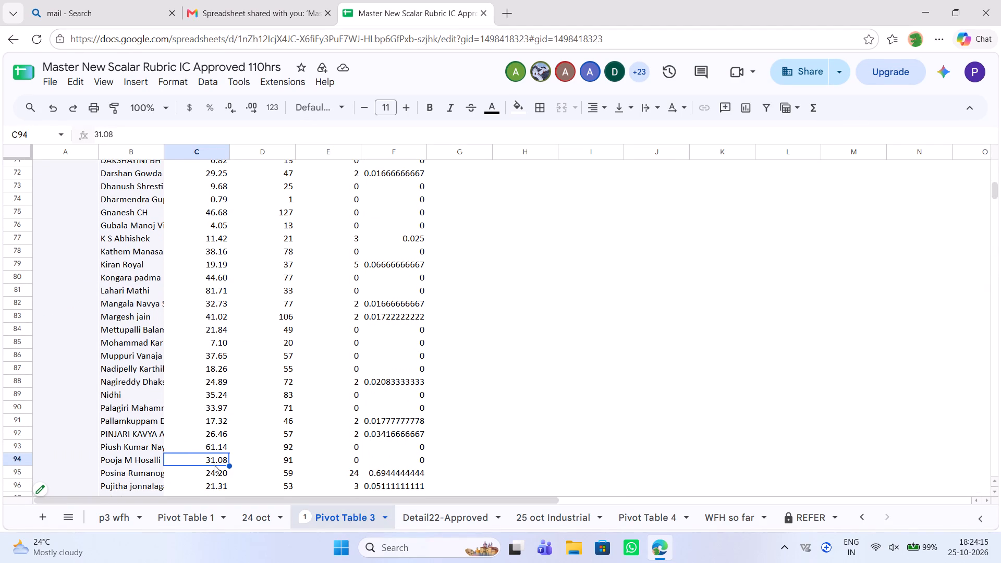
{"action": "left_click", "coordinate": [455, 515]}
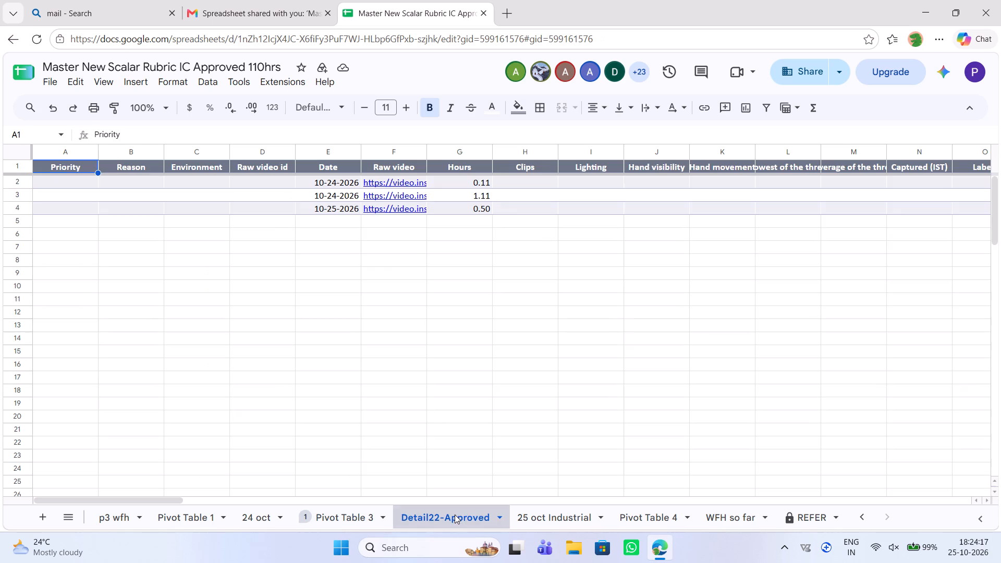
{"action": "left_click", "coordinate": [579, 512]}
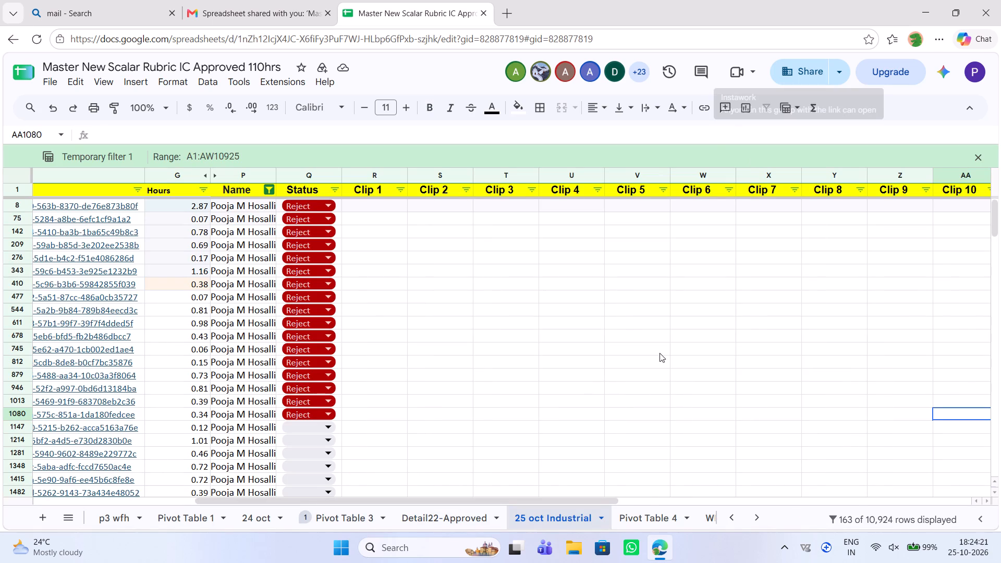
{"action": "left_click", "coordinate": [647, 526]}
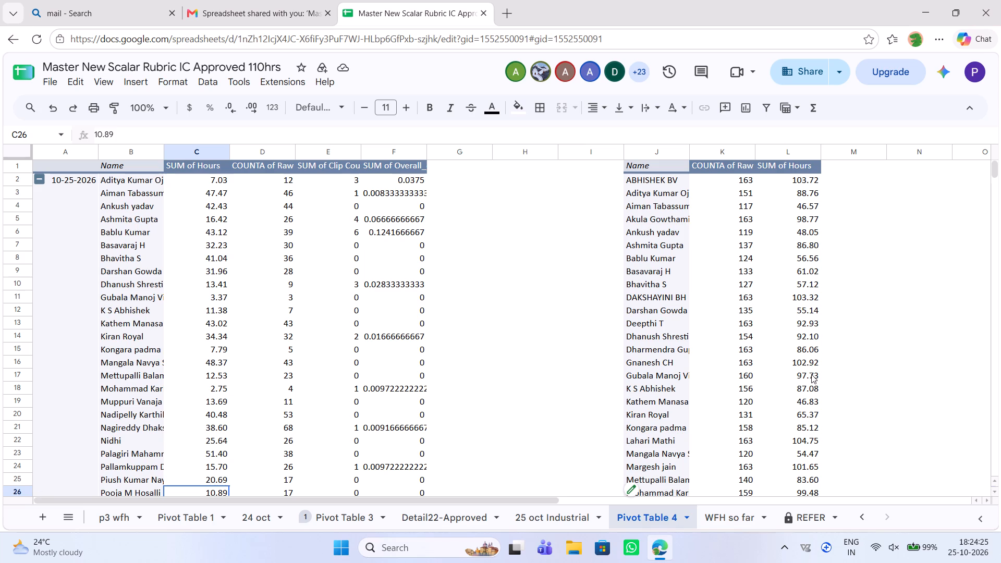
Close the browser window with the Master New Scalar Rubric IC Approved 110hrs spreadsheet.
{"action": "left_click", "coordinate": [991, 5]}
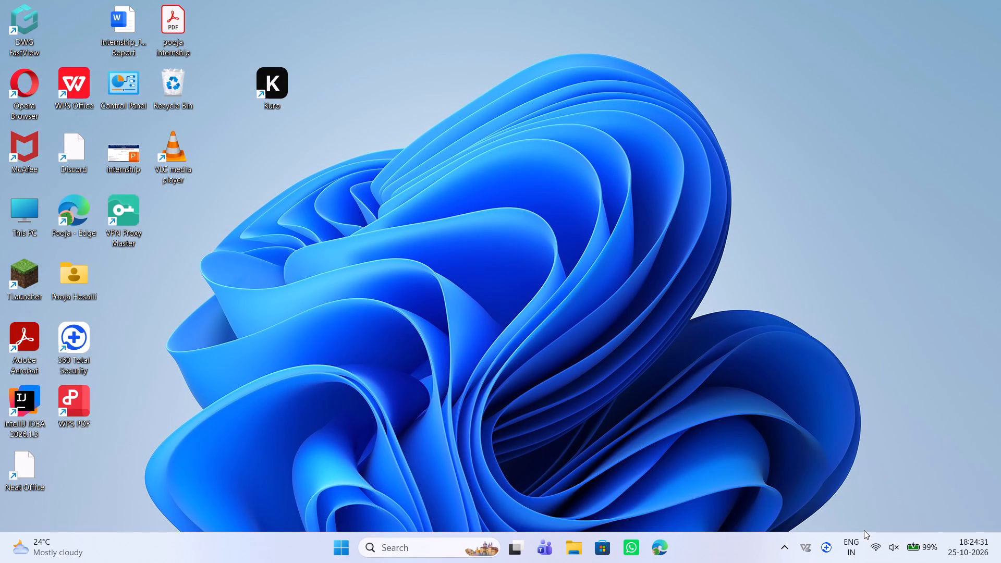
Turn off the computer's Wi-Fi, disconnecting it from the iPhone network, and dismiss the quick settings.
{"action": "left_click", "coordinate": [872, 541]}
{"action": "left_click", "coordinate": [883, 546]}
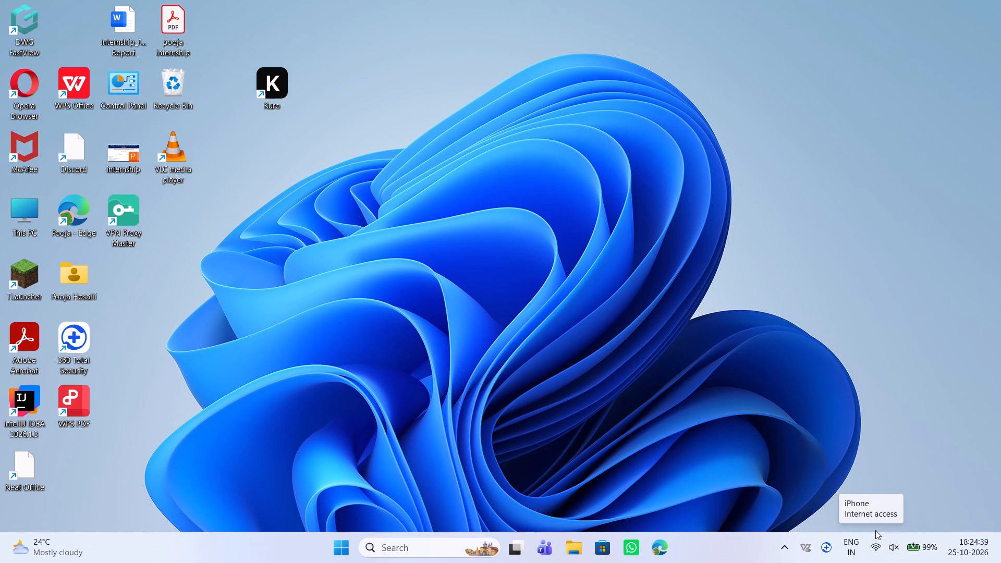
{"action": "left_click", "coordinate": [876, 540]}
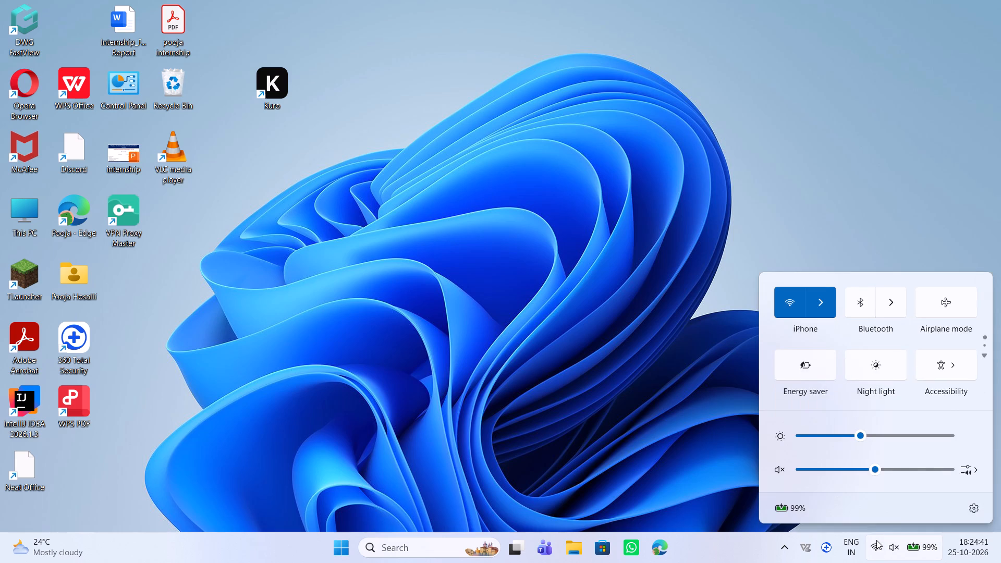
{"action": "left_click", "coordinate": [785, 298]}
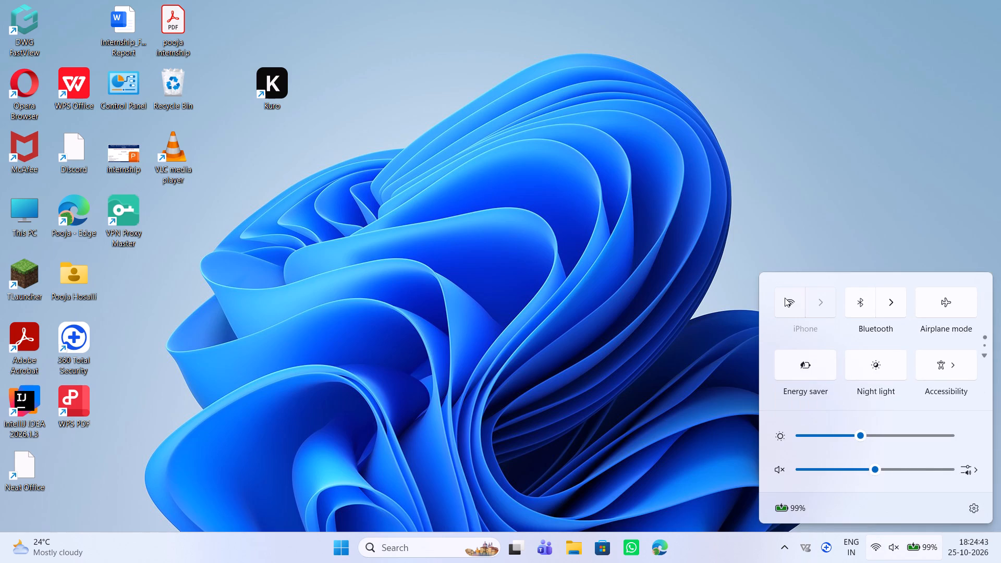
{"action": "left_click", "coordinate": [638, 297]}
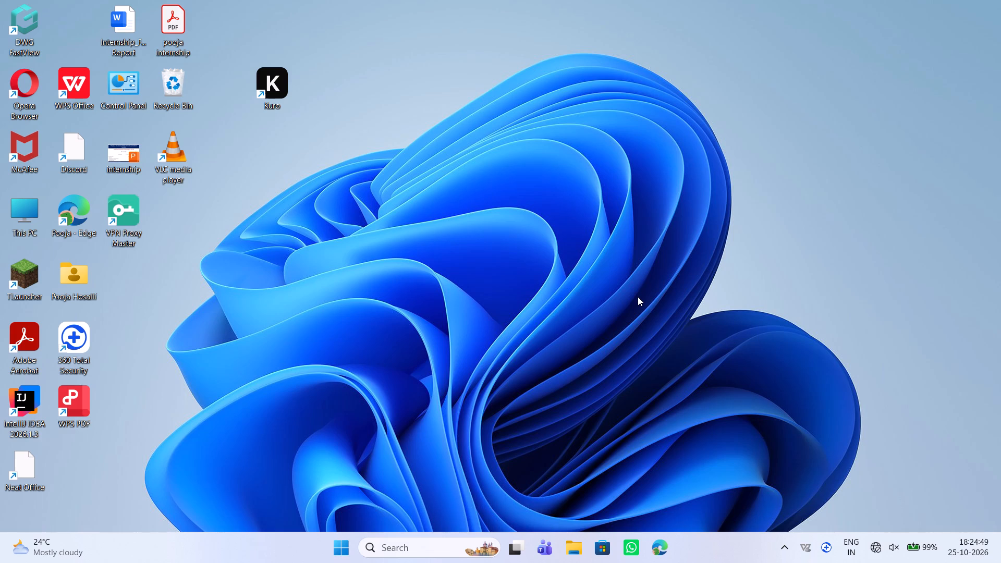
Shut down the computer from the desktop, using the Shut down option in the Shut Down Windows dialog.
{"action": "key", "text": "alt+F4"}
{"action": "key", "text": "alt+F4"}
{"action": "key", "text": "alt+F4"}
{"action": "key", "text": "alt+F4"}
{"action": "key", "text": "alt+F4"}
{"action": "key", "text": "alt+F4"}
{"action": "key", "text": "alt+F4"}
{"action": "key", "text": "alt+F4"}
{"action": "key", "text": "alt+F4"}
{"action": "key", "text": "alt+F4"}
{"action": "key", "text": "alt+F4"}
{"action": "key", "text": "alt+F4"}
{"action": "key", "text": "alt+F4"}
{"action": "key", "text": "alt+F4"}
{"action": "key", "text": "alt+F4"}
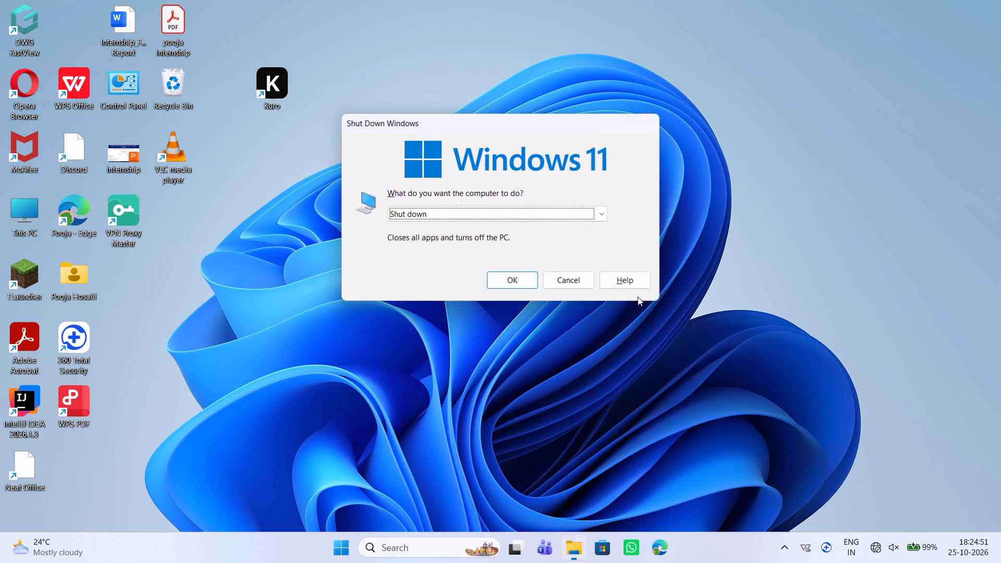
{"action": "key", "text": "Return"}
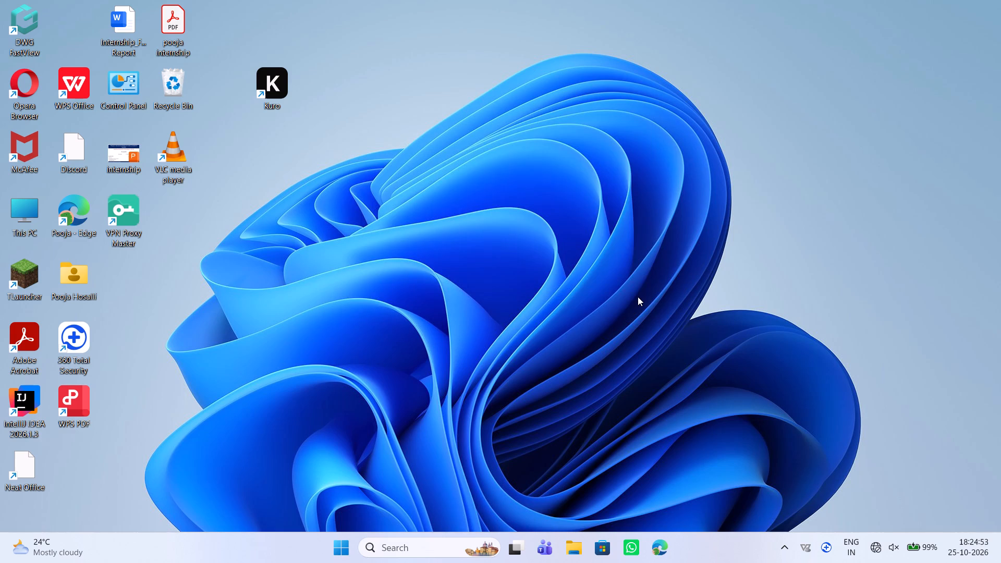